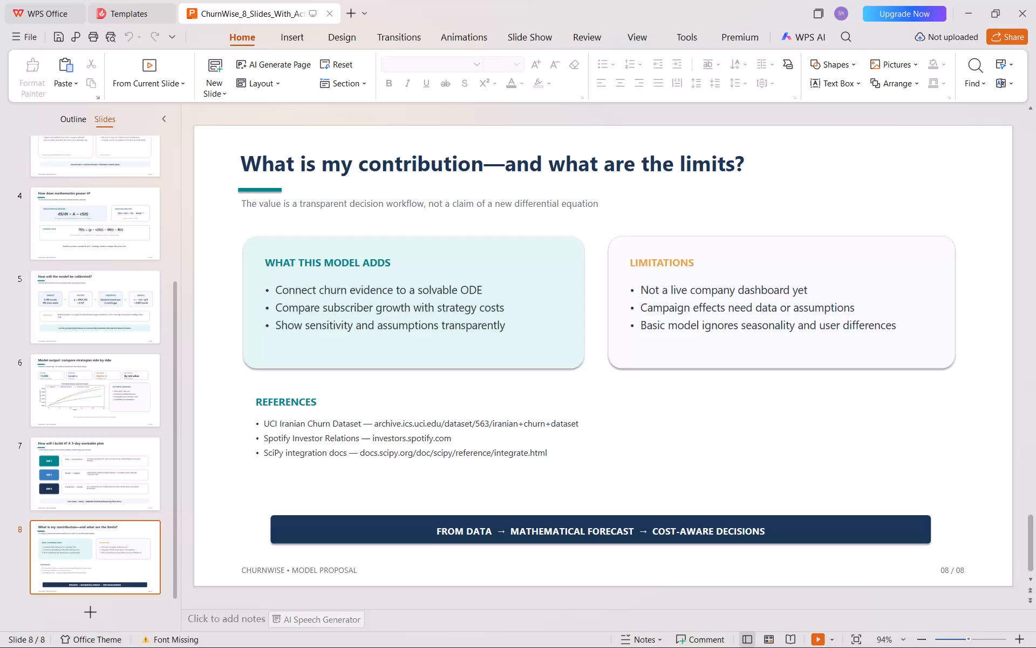
Look through slides 6 to 8 to find the content about the build plan.
scroll(790, 148, "up", 1)
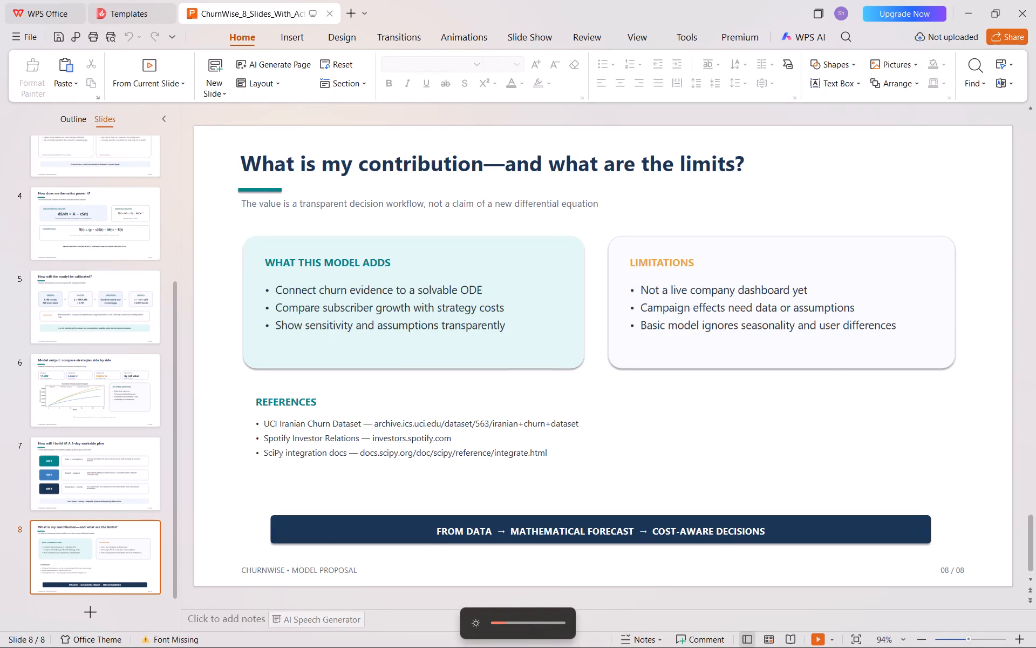
scroll(790, 148, "up", 1)
scroll(790, 148, "down", 1)
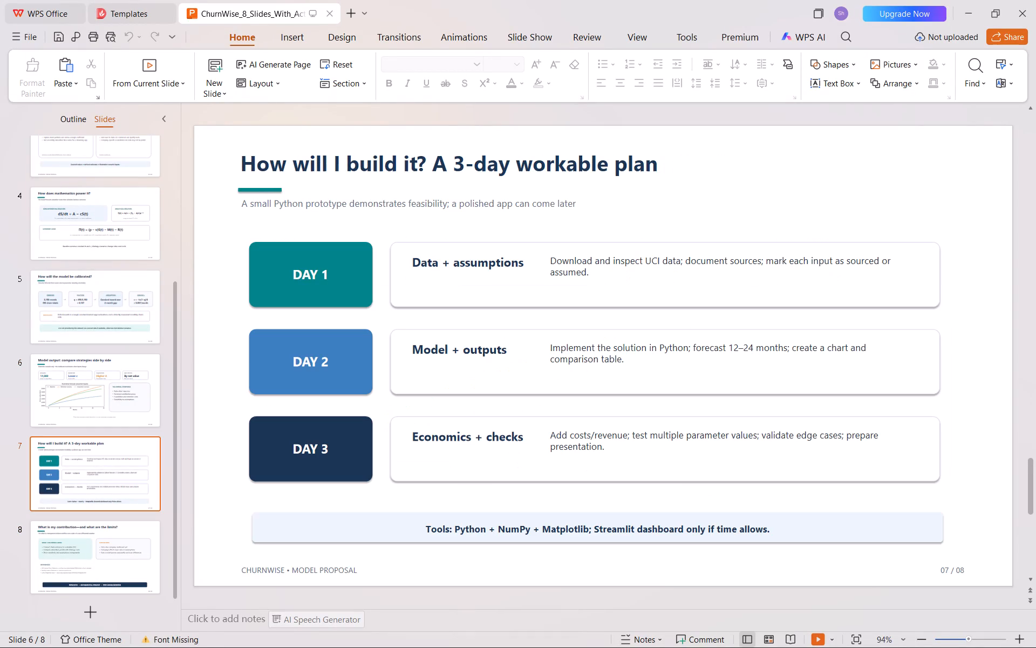
scroll(790, 148, "up", 1)
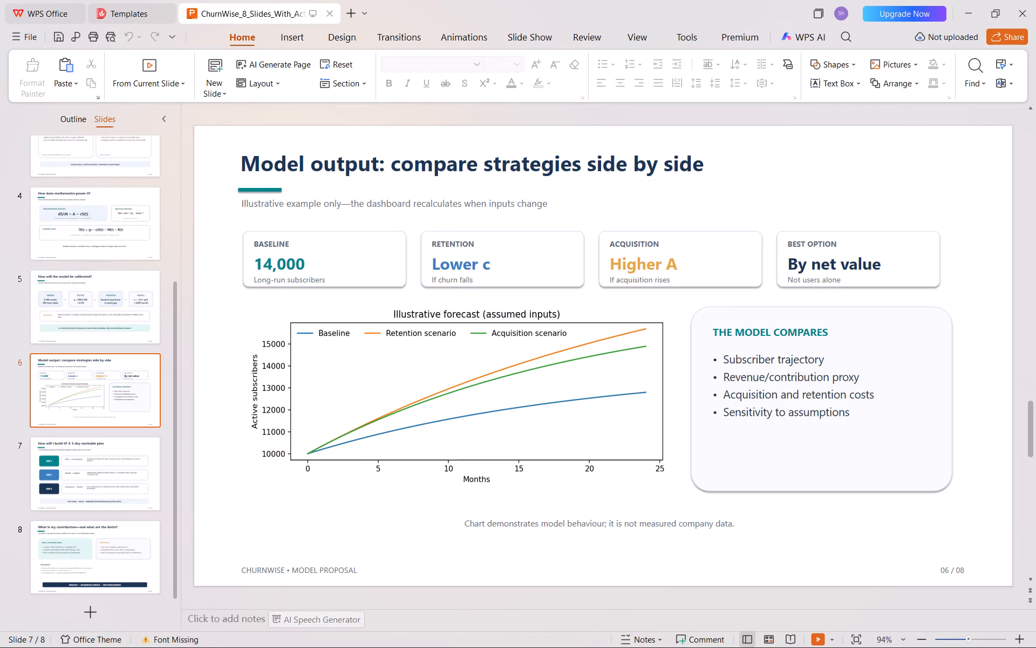
scroll(790, 148, "up", 1)
scroll(830, 158, "down", 2)
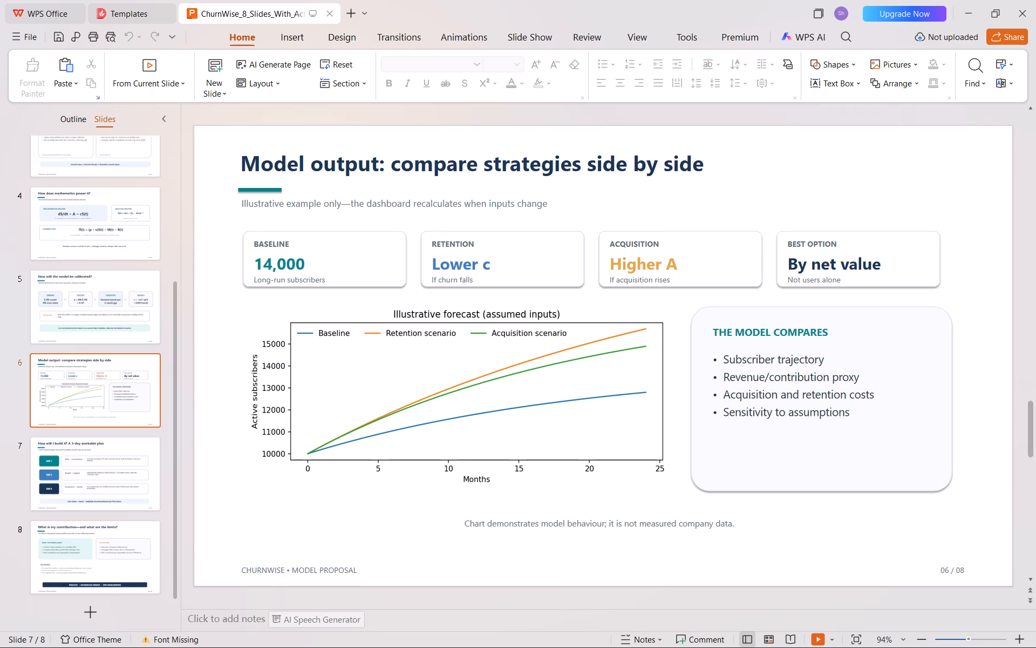
scroll(830, 158, "down", 2)
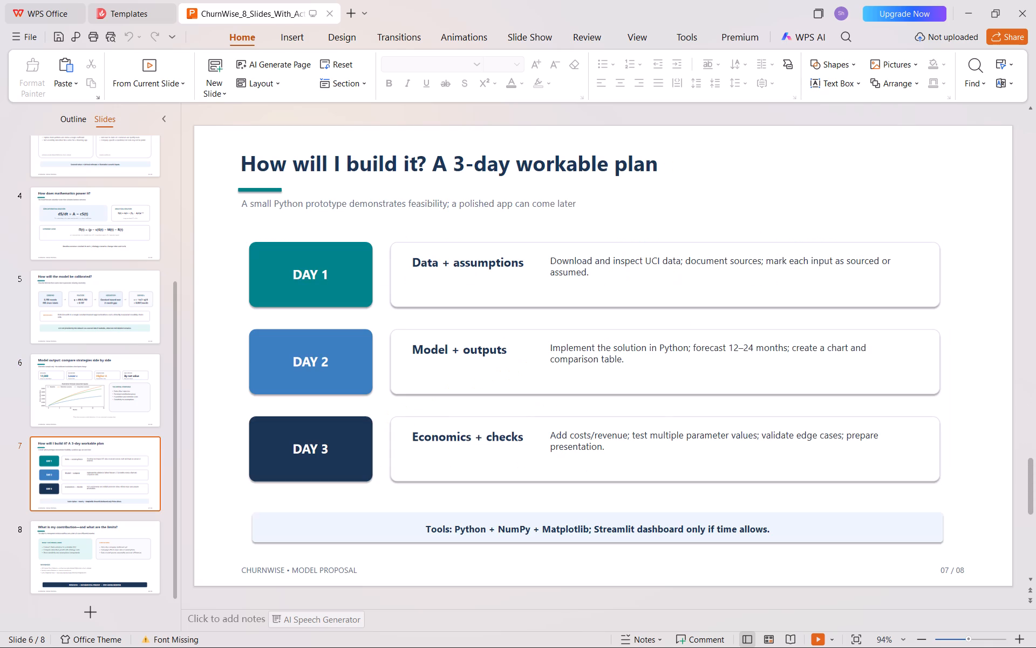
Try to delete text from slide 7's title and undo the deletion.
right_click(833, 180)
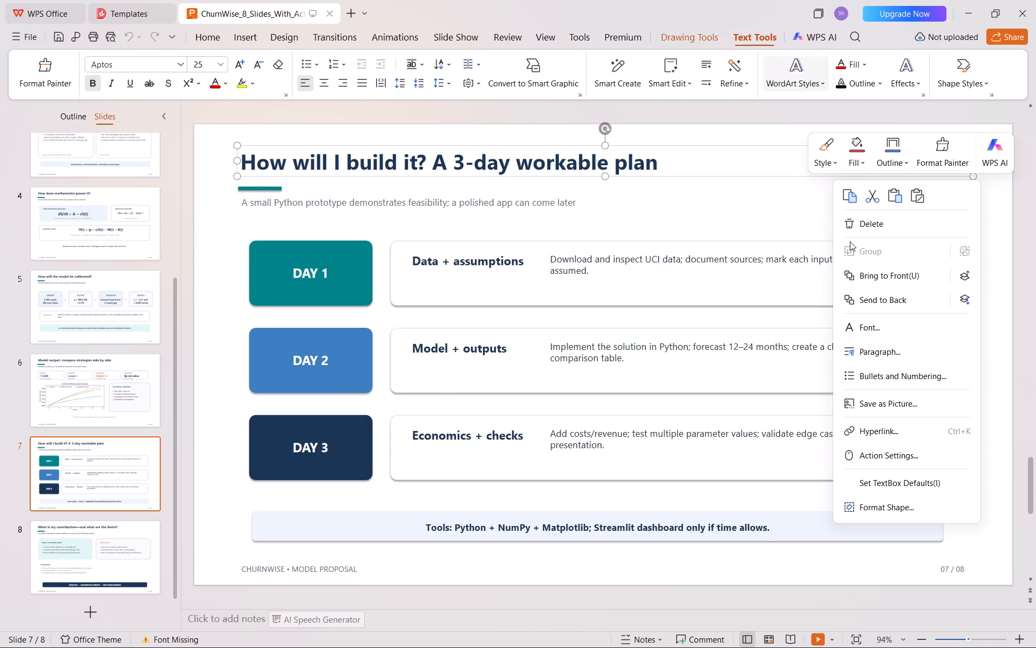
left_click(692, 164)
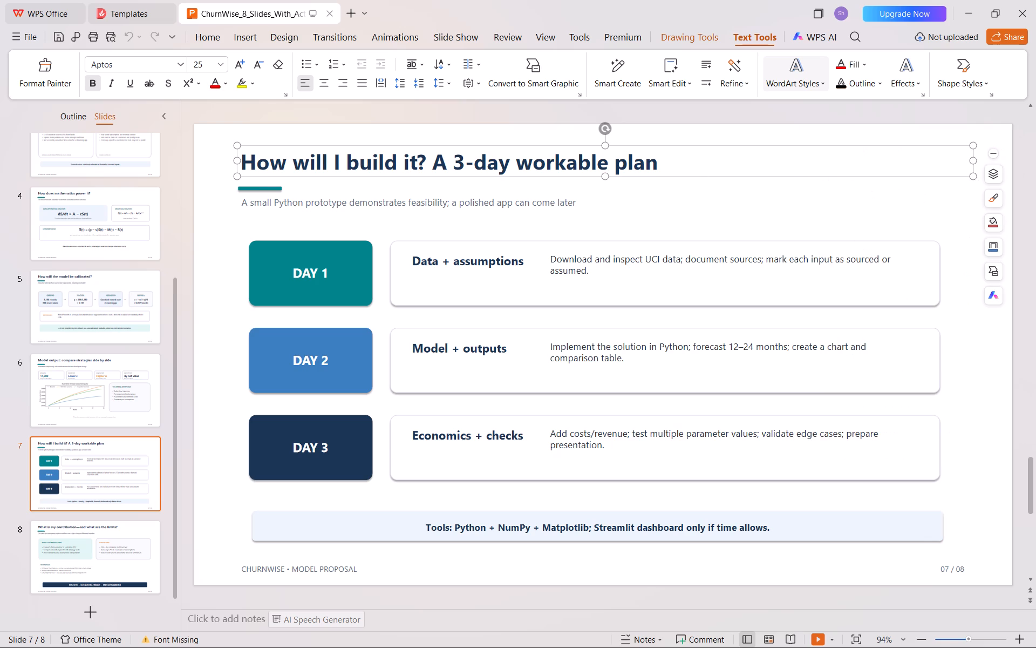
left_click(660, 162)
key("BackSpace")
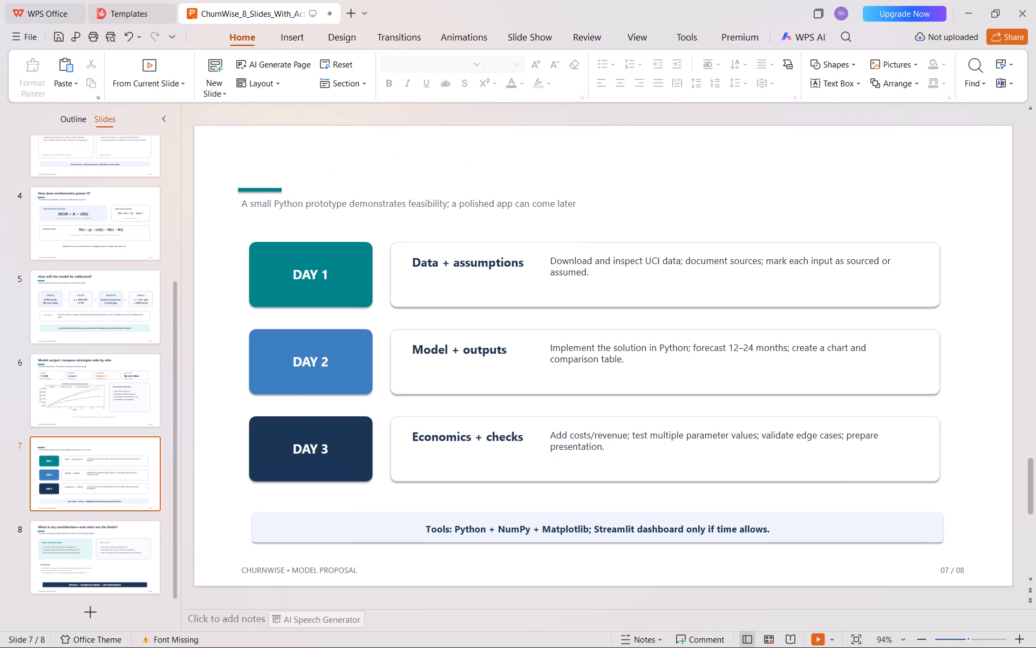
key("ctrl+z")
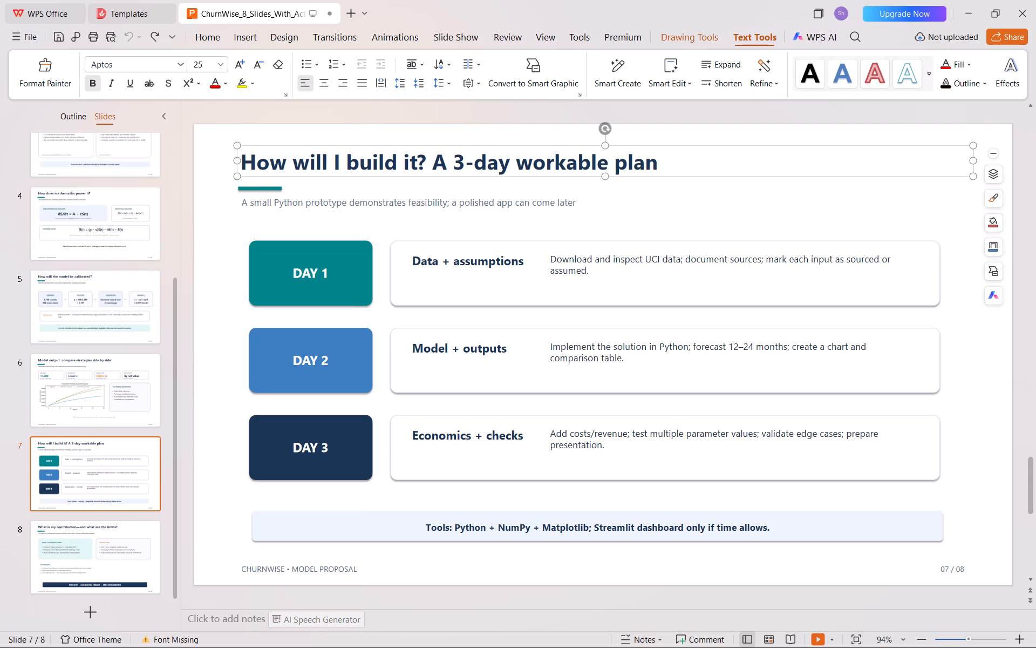
Remove "A 3-day workable plan" from slide 7's title, leaving only "How will I build it?".
left_click(434, 162)
left_click_drag(434, 162, 482, 163)
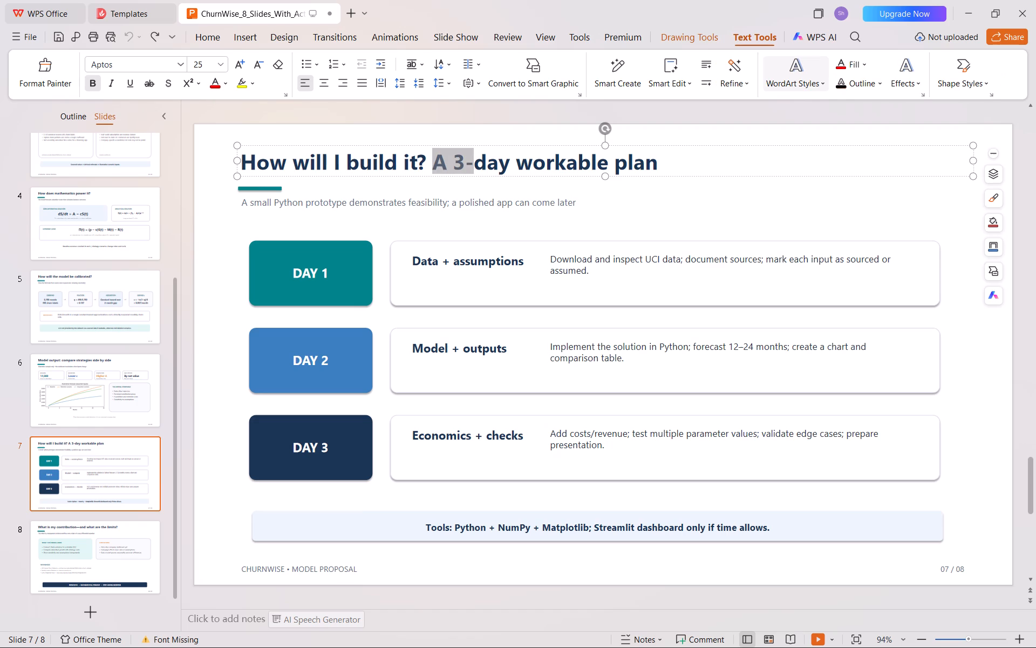
left_click_drag(482, 163, 629, 162)
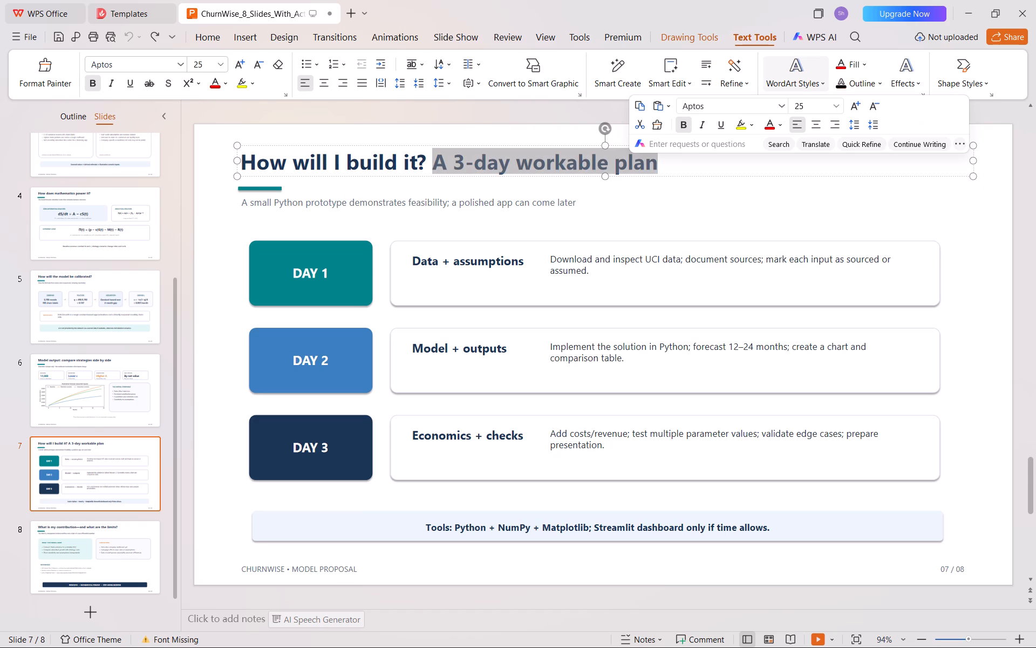
key("BackSpace")
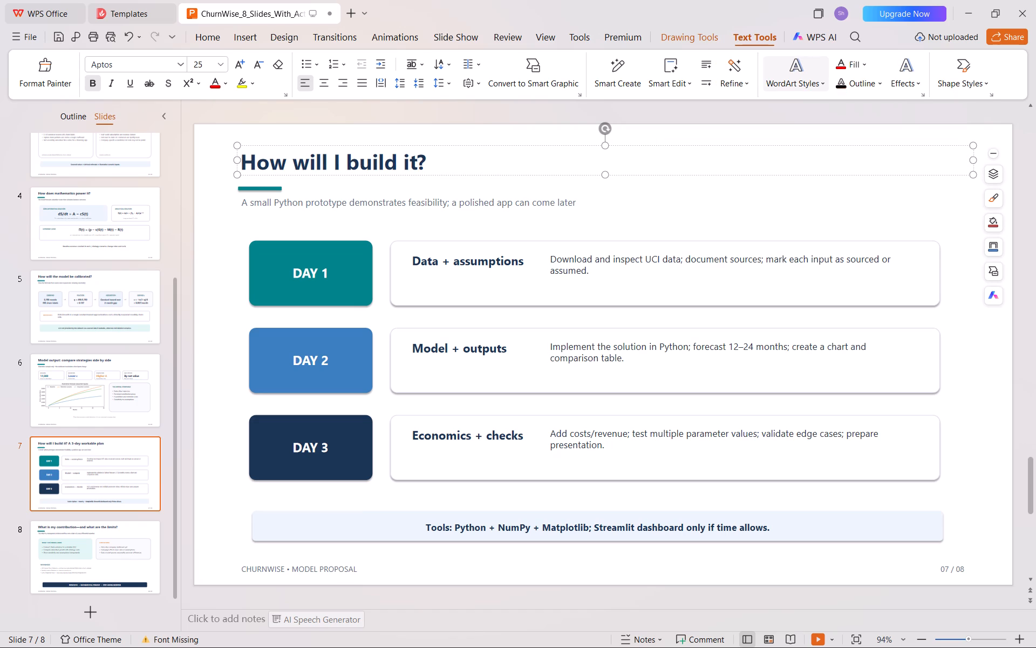
Delete the DAY 1, DAY 2 and DAY 3 labels from the three coloured boxes on slide 7.
left_click(333, 273)
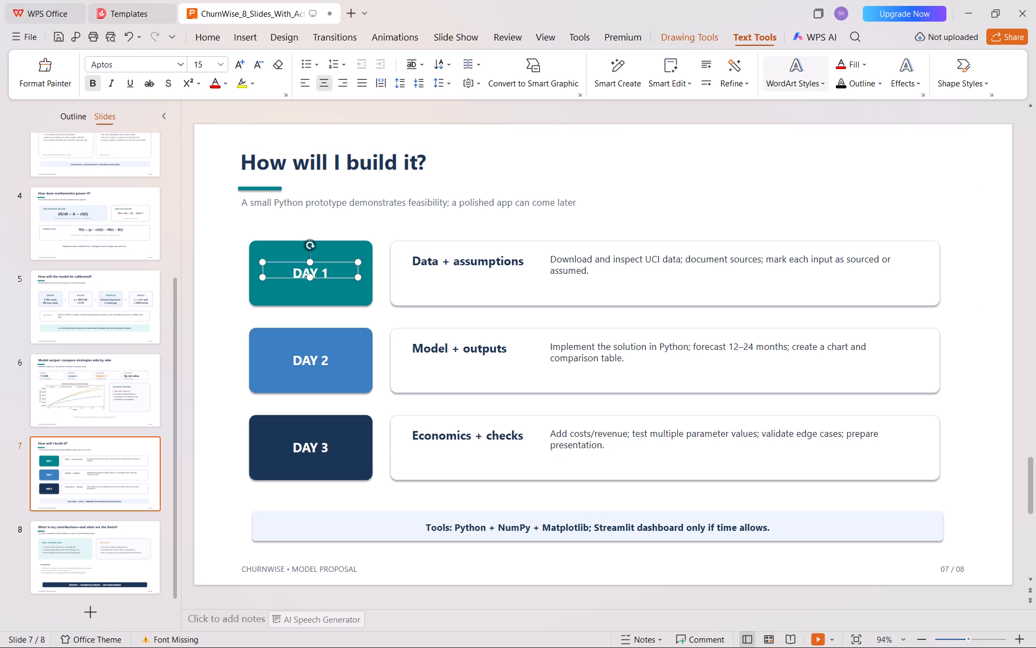
key("BackSpace")
left_click(339, 361)
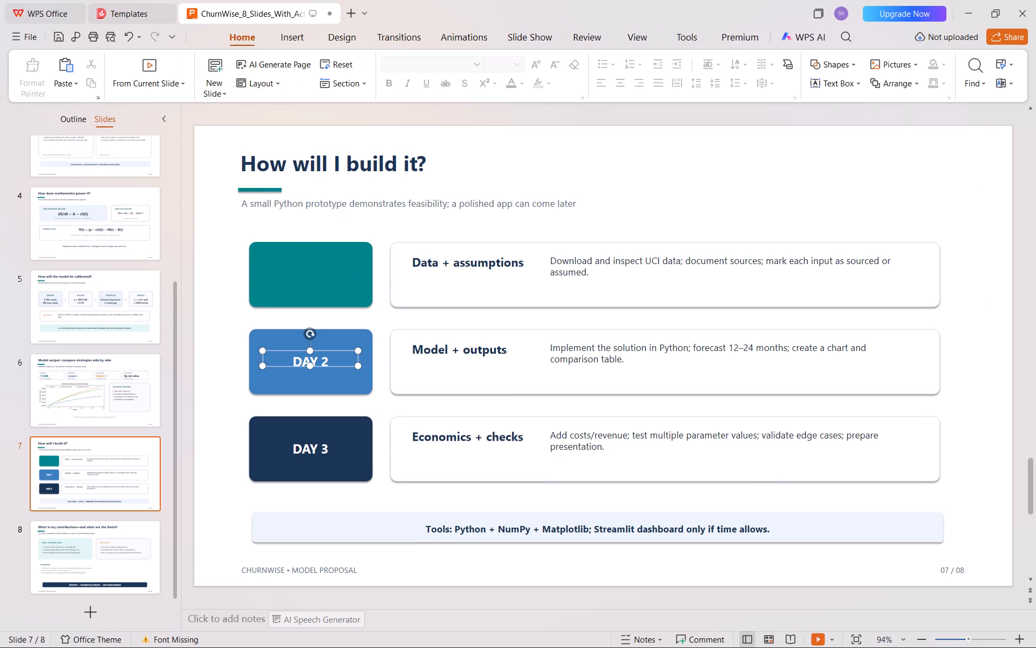
key("BackSpace")
left_click(342, 433)
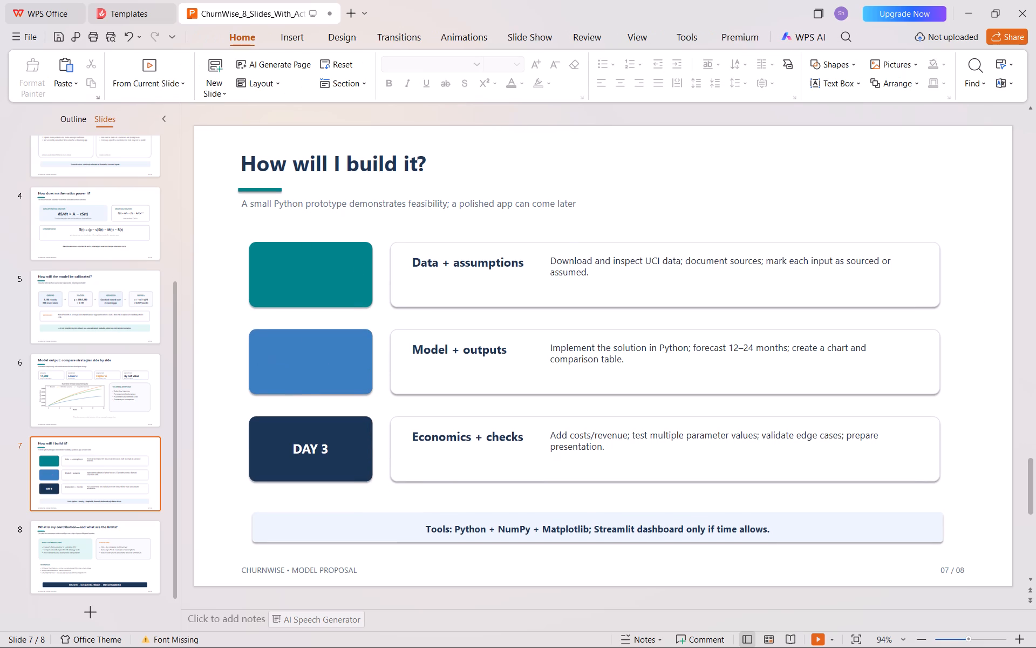
left_click(337, 449)
key("BackSpace")
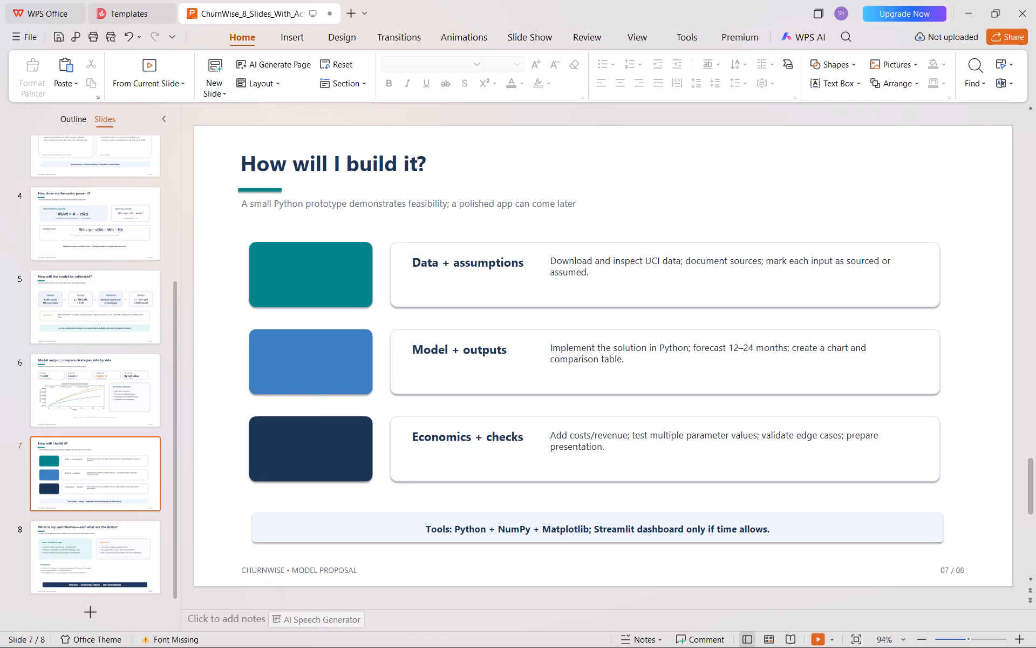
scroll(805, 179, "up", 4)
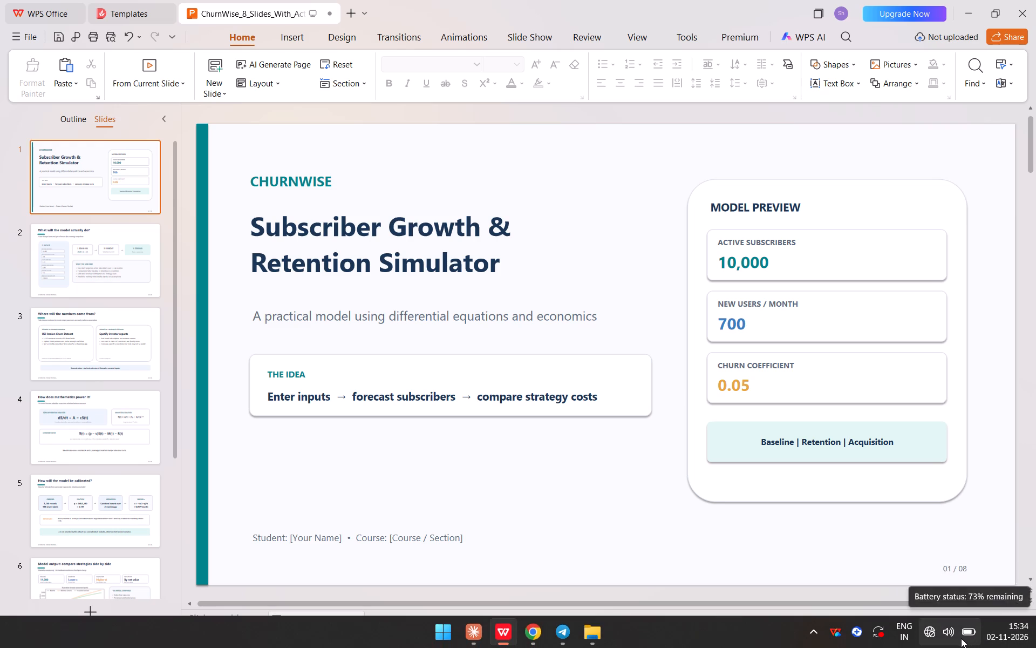
Connect the computer to the Wi-Fi network "Nothing Phone (2a)_9677" and return to the presentation.
left_click(961, 638)
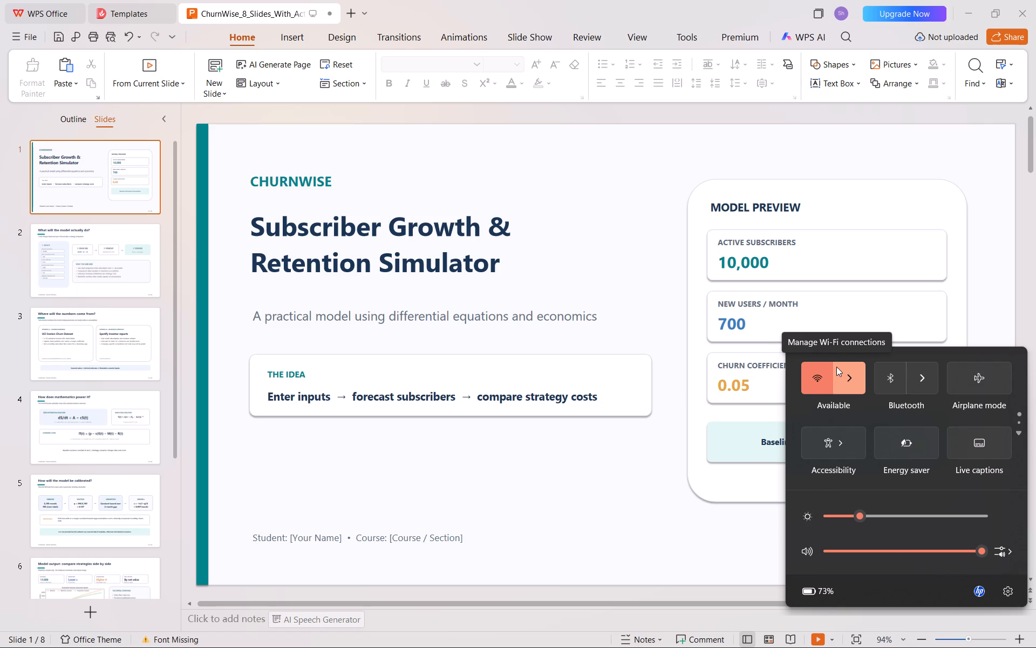
left_click(836, 367)
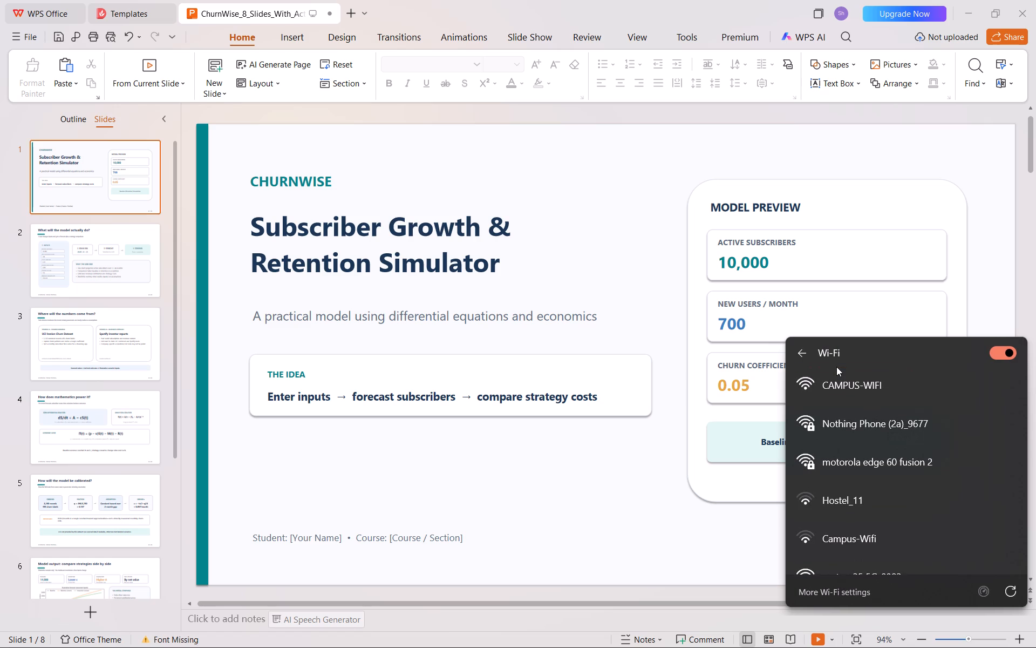
left_click(858, 424)
left_click(942, 480)
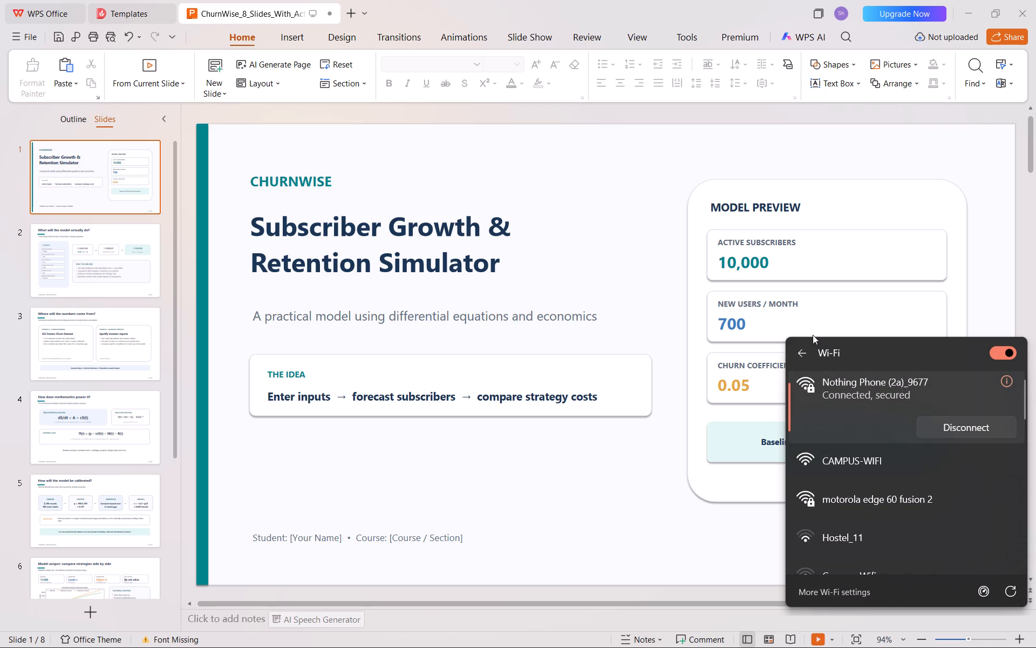
left_click(801, 346)
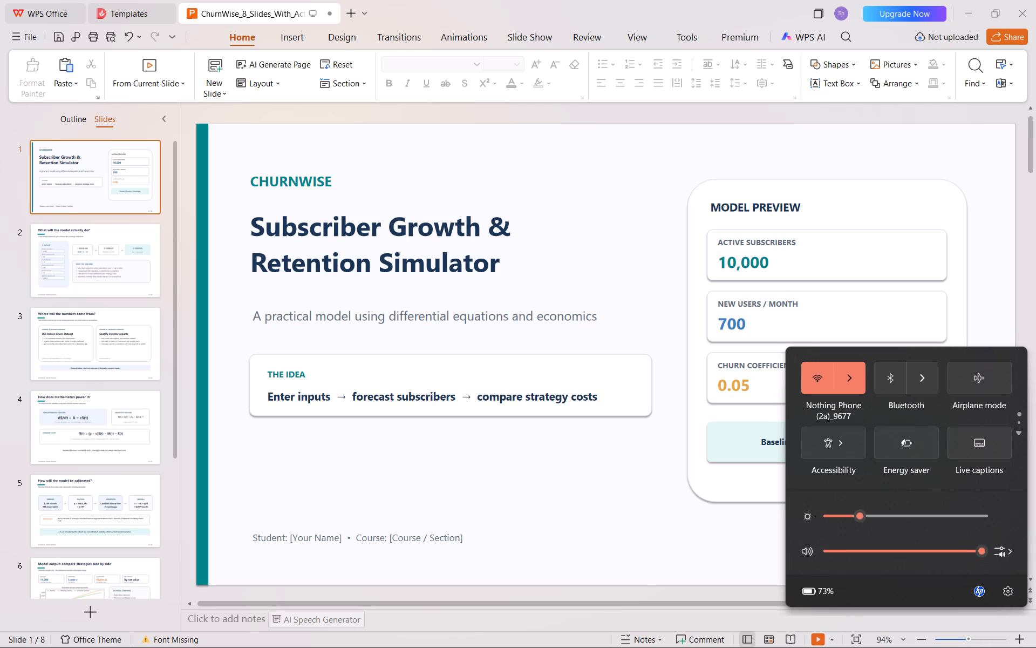
left_click(753, 319)
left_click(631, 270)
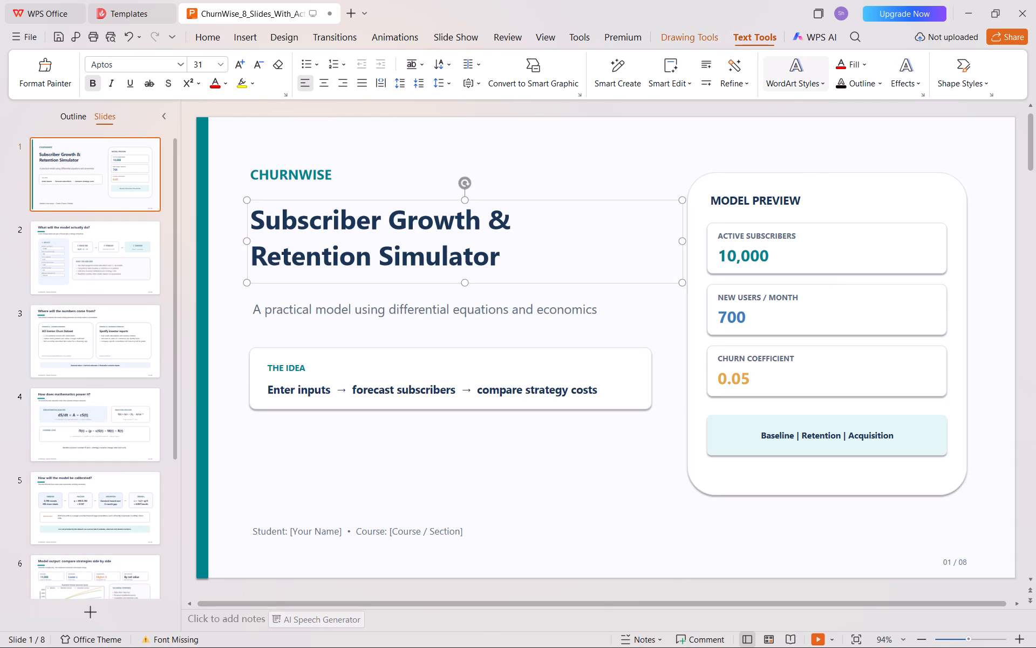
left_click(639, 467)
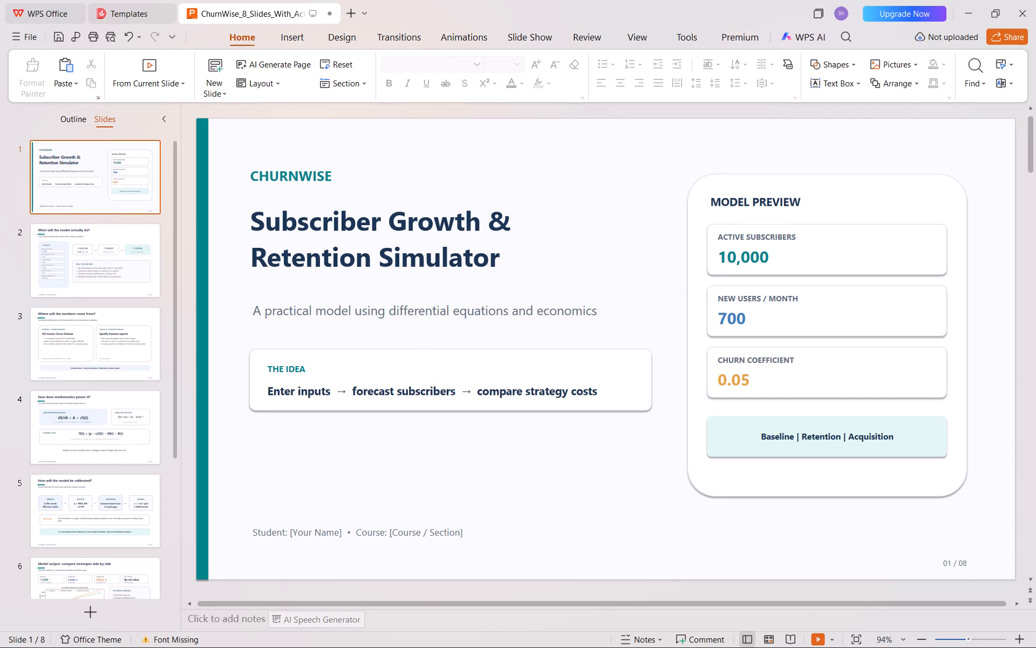
Save the edited ChurnWise presentation.
left_click(57, 29)
Save the presentation.
key("ctrl+s")
Page through the presentation from the title slide to the last slide on contribution and limits.
key("Right")
key("Right")
key("Right")
key("Right")
key("Right")
key("Right")
key("Right")
key("Right")
key("Right")
key("Right")
key("Right")
key("Right")
key("Right")
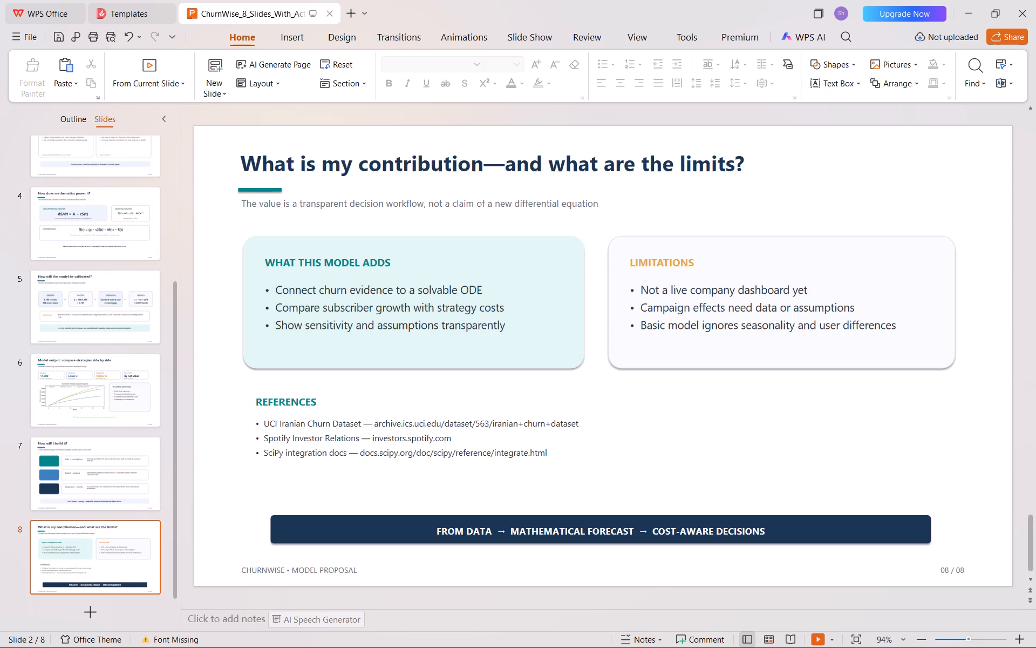
key("Right")
Review slides 6 to 8, going back and forth between the model output, build plan and contribution slides.
key("Left")
key("Right")
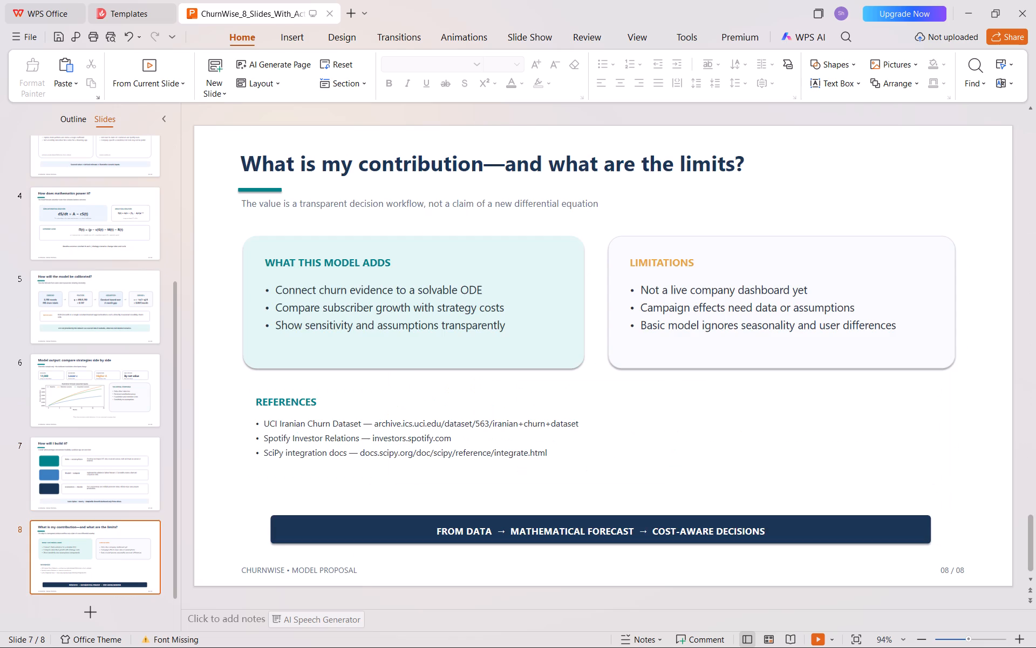
key("Left")
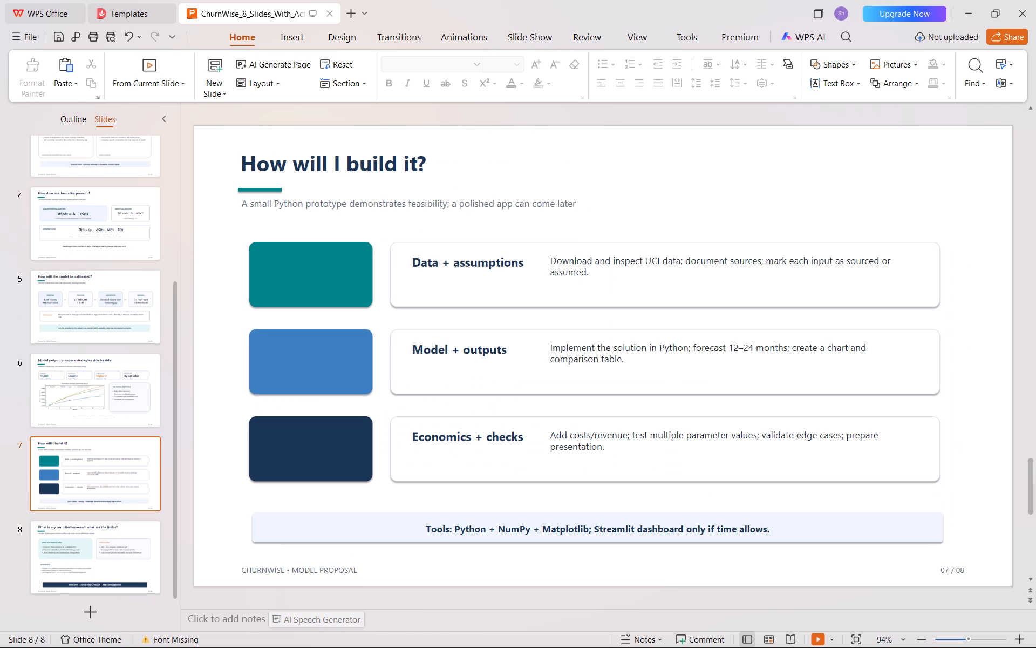
key("Left")
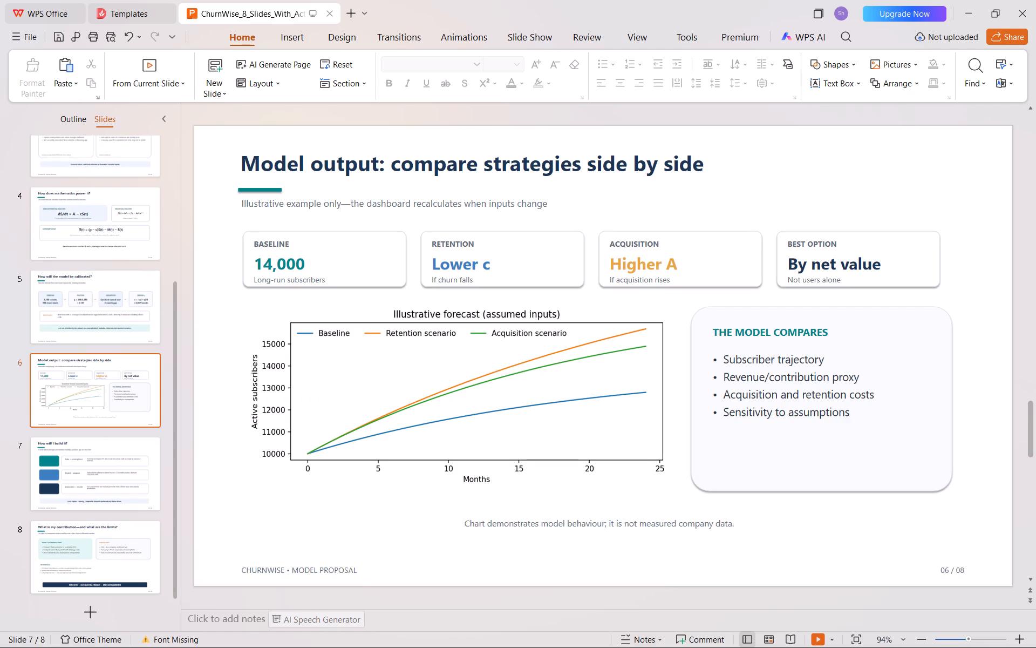
key("Right")
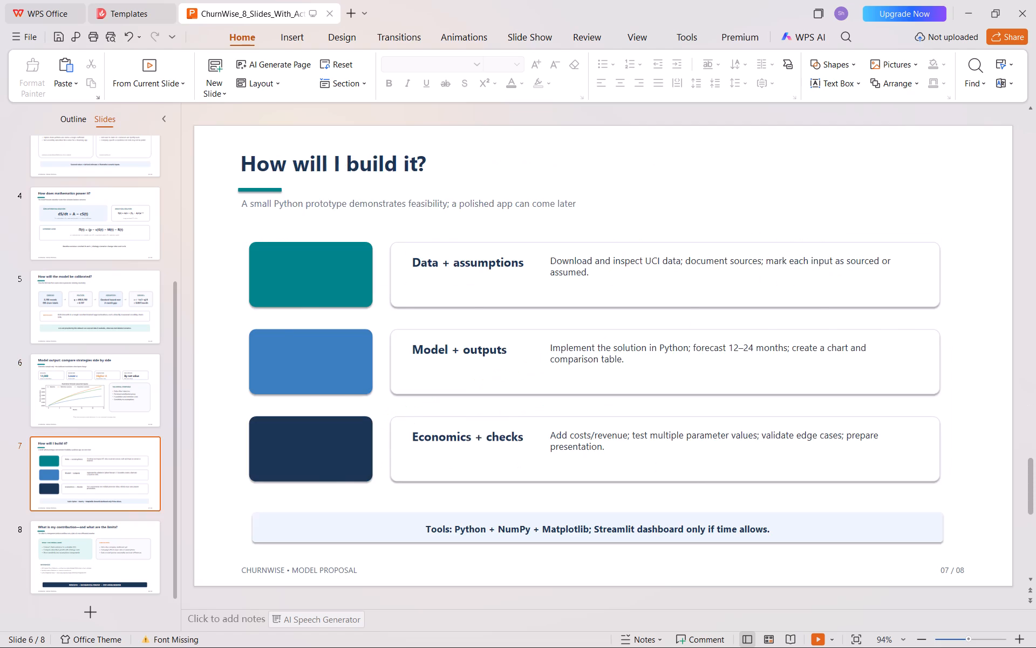
key("Right")
key("Right")
key("Right")
key("Left")
key("Left")
key("Right")
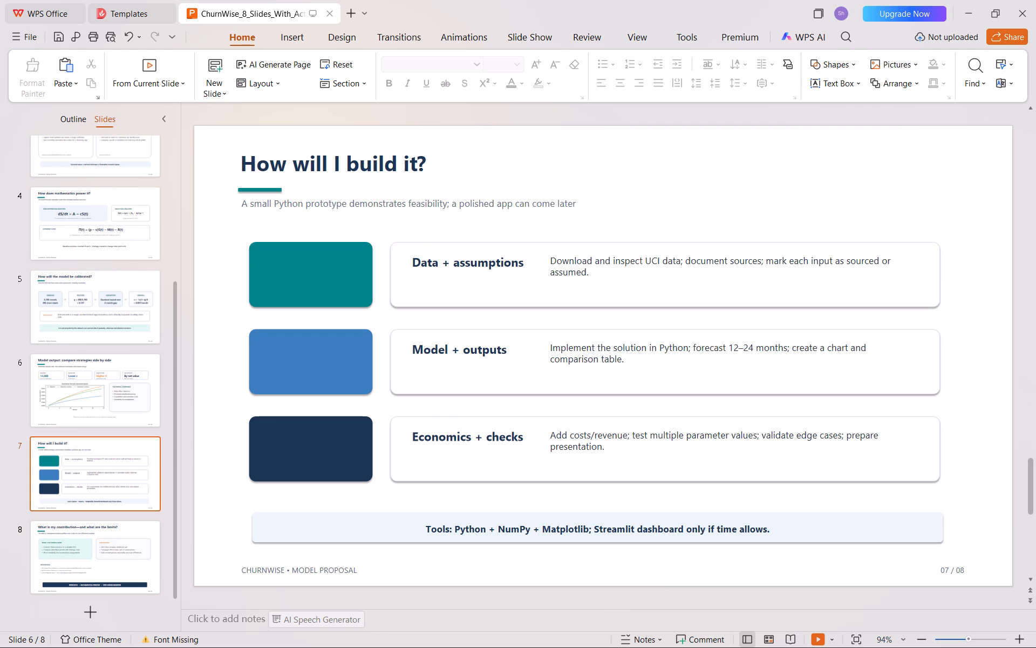
key("Left")
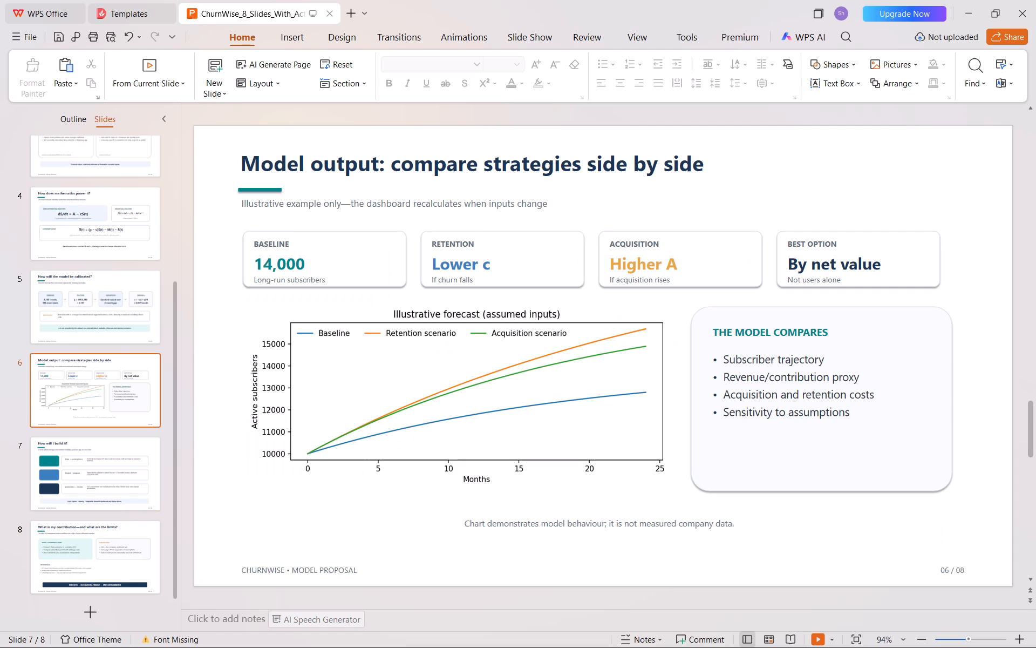
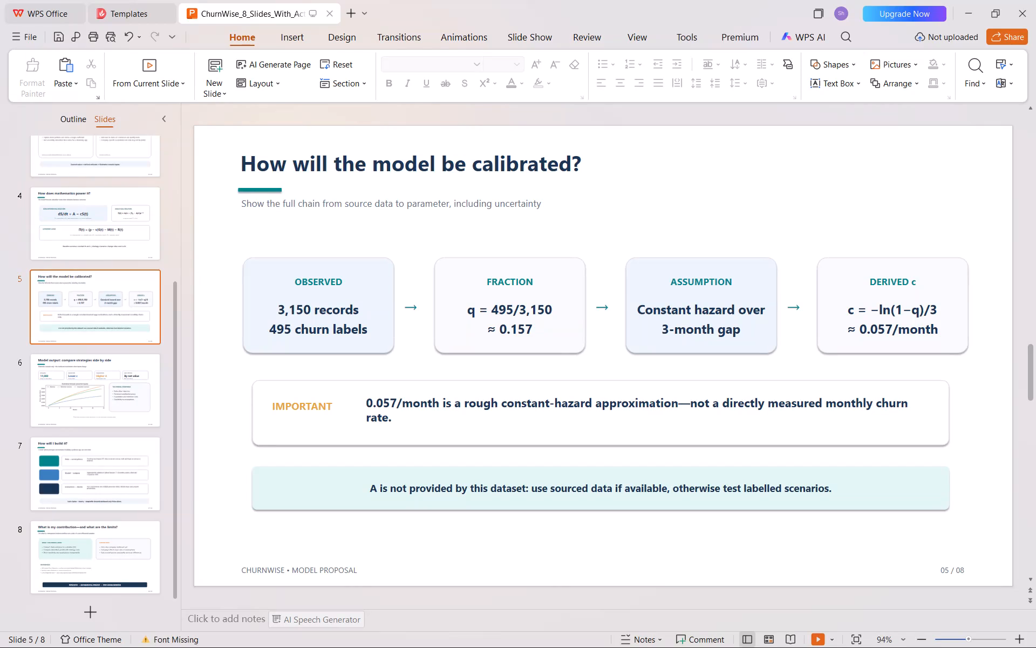
Review the slides from calibration back to the title, forward to the contribution and limits slide, and back to the title slide.
key("Left")
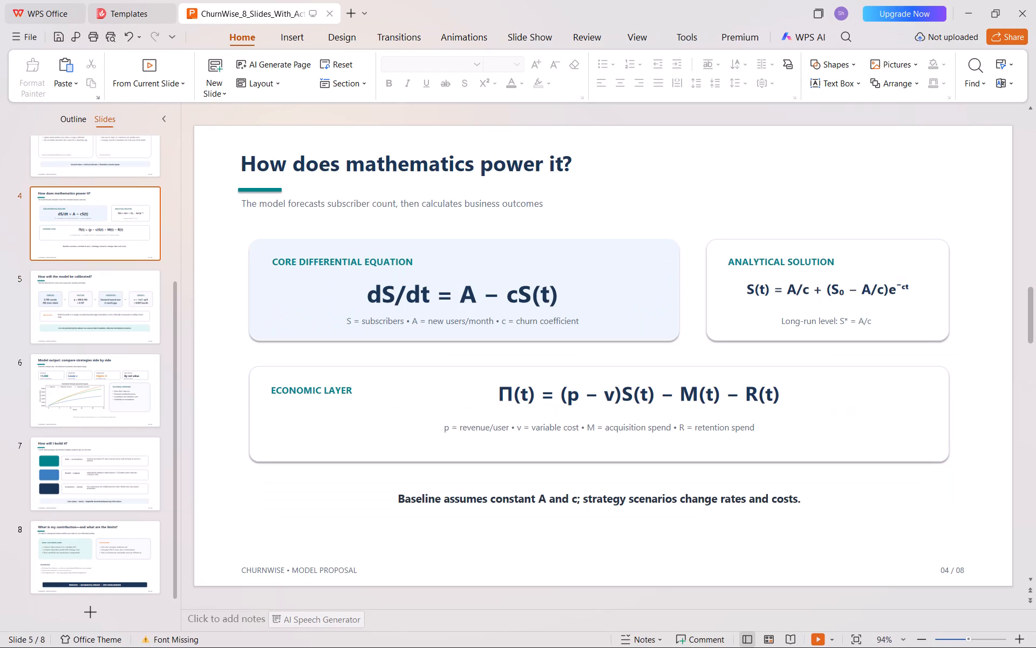
key("Right")
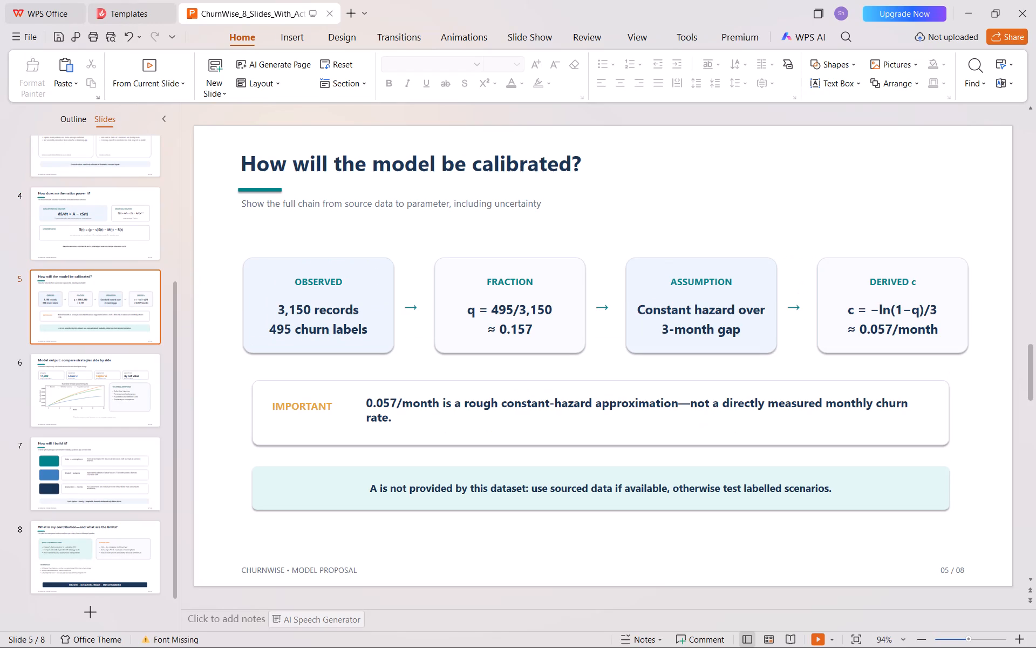
key("Left")
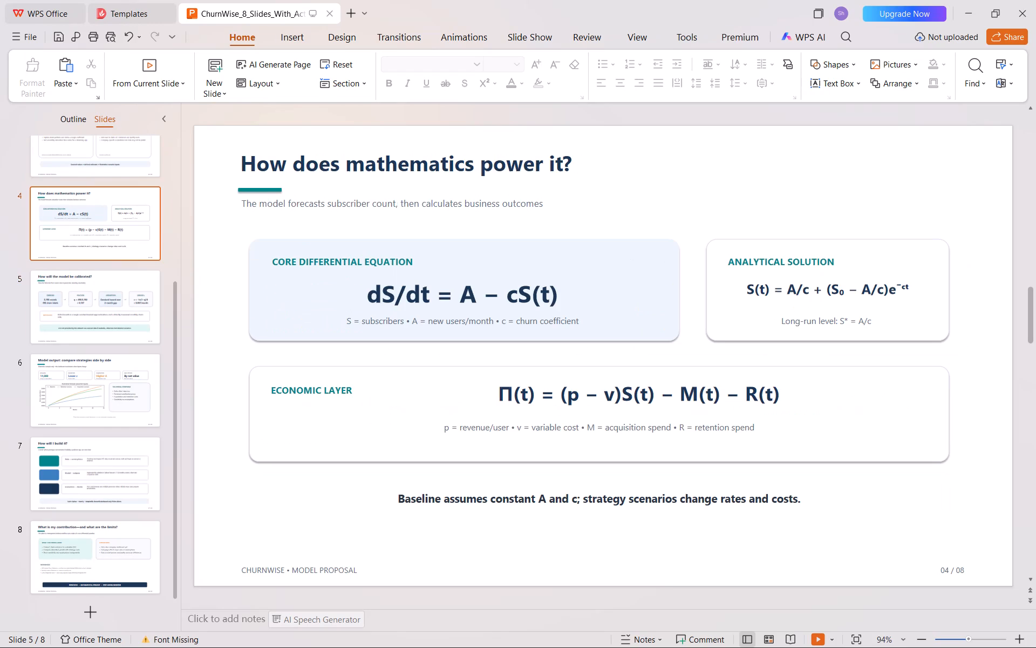
key("Left")
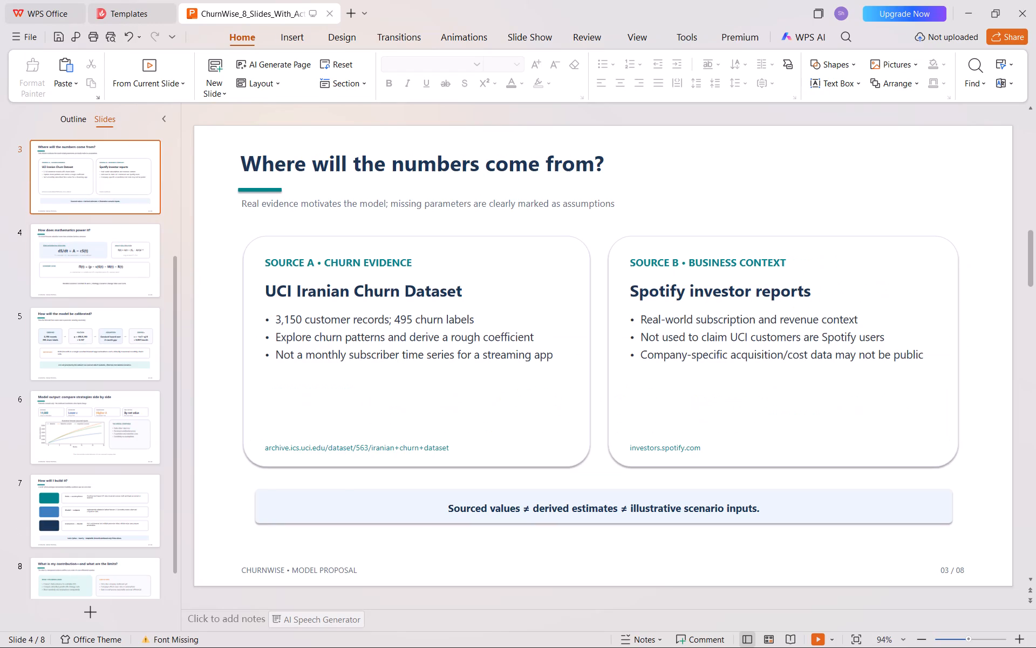
key("Left")
key("Left")
key("Left")
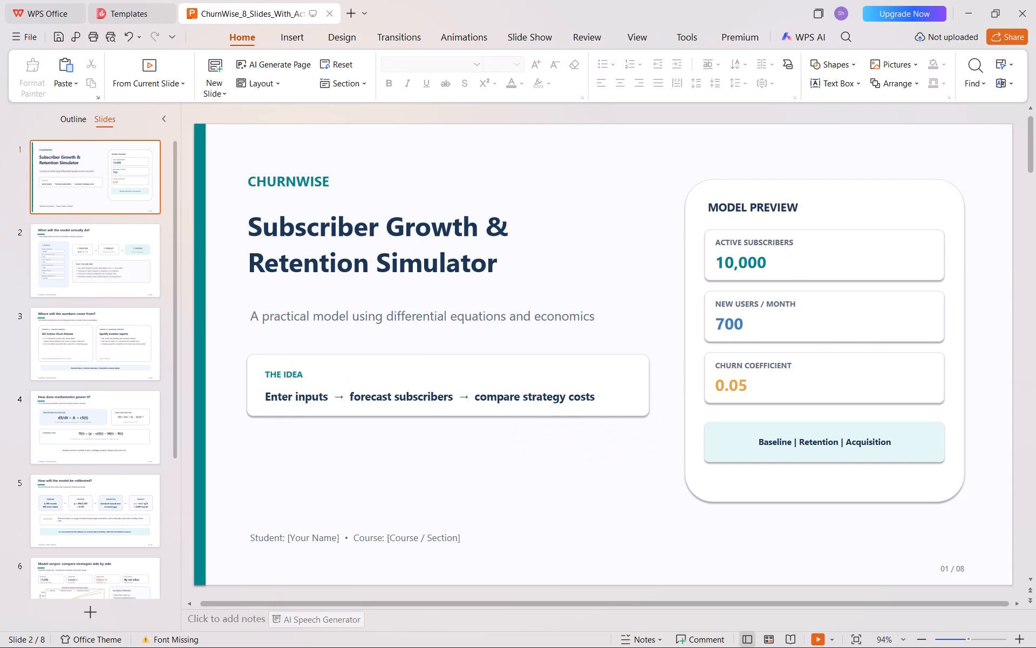
key("Right")
key("Right")
key("Right")
key("Right")
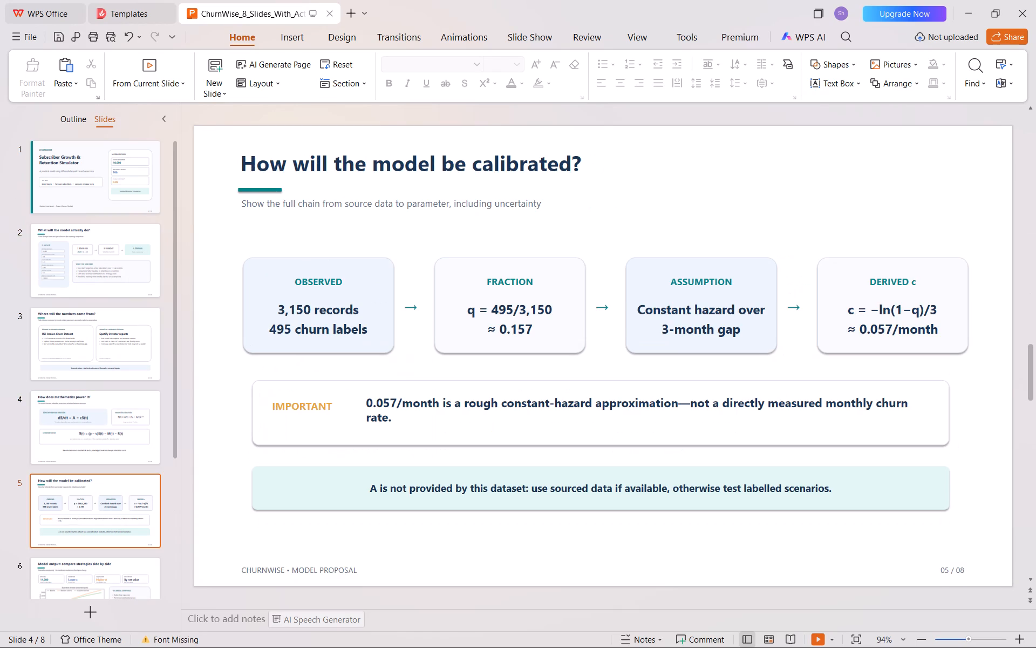
key("Right")
key("Right")
key("Right")
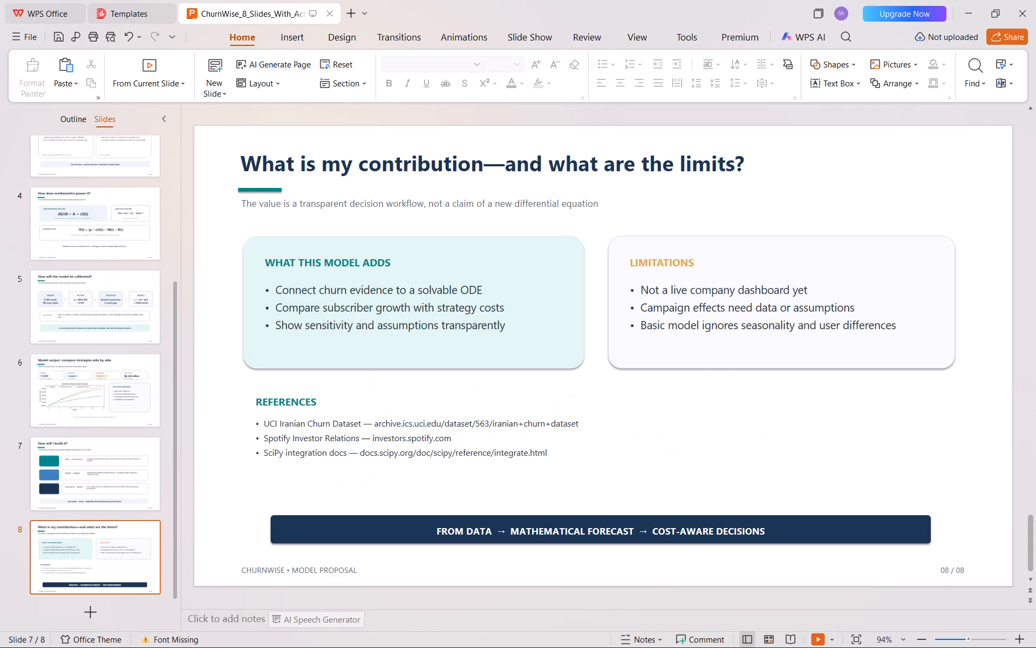
key("Right")
key("Right")
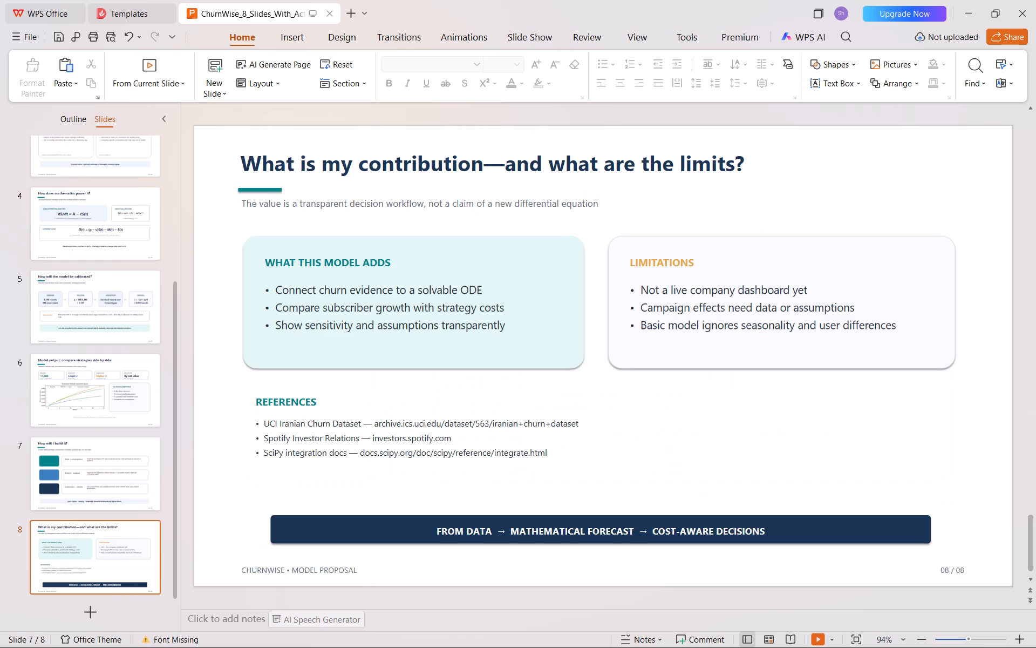
key("Left")
key("Left")
key("Left")
key("Left")
key("Left")
key("Left")
key("Left")
key("Left")
key("Left")
key("Left")
key("Left")
key("Left")
key("Left")
key("Left")
key("Left")
key("Left")
key("Left")
key("Left")
key("Left")
key("Left")
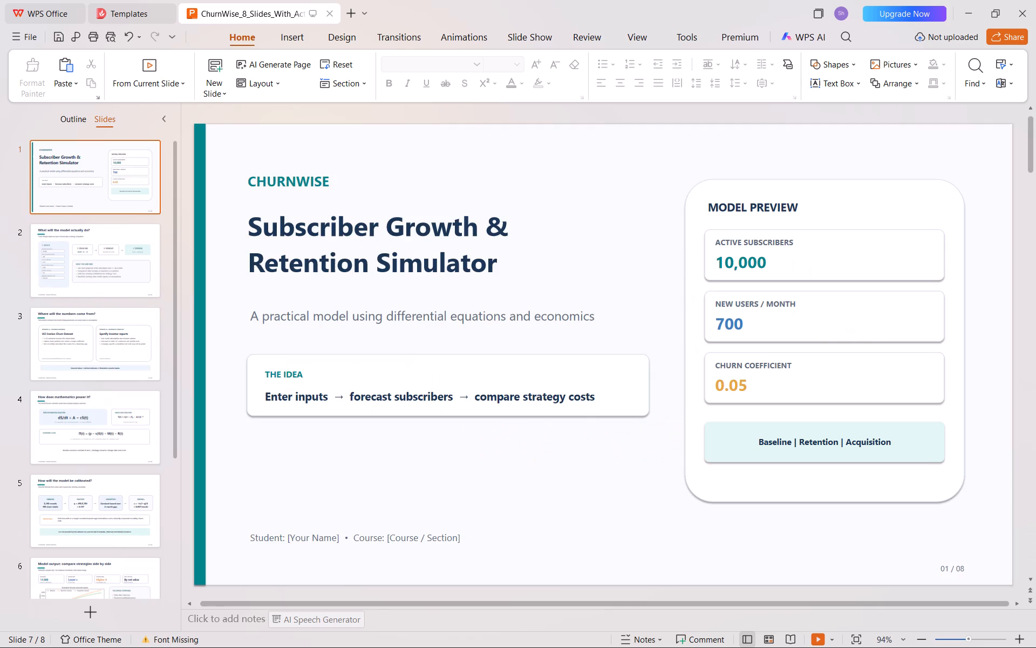
Replace the "Your Name" placeholder in the student line of the title slide with the student's name.
left_click(330, 538)
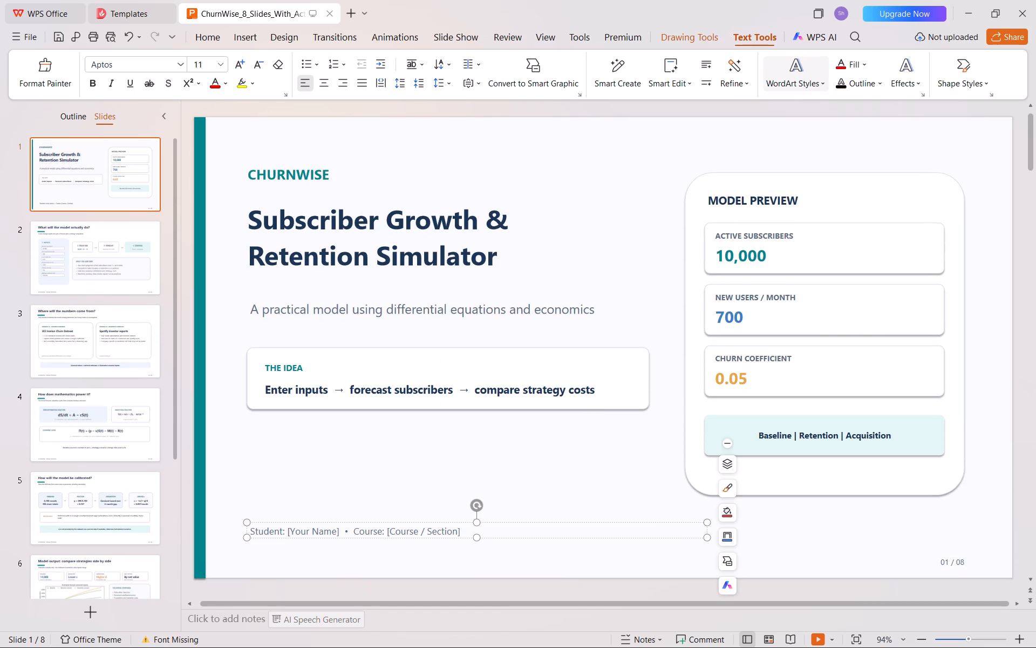
left_click(336, 532)
key("BackSpace")
key("BackSpace")
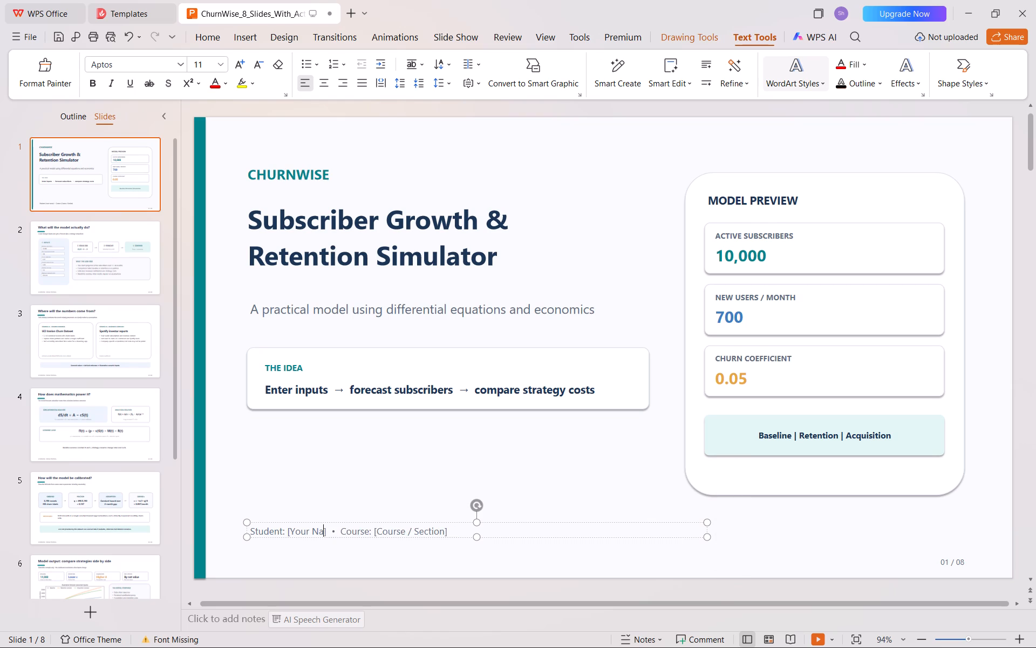
key("BackSpace")
key("BackSpace")
key("BackSpace")
key("BackSpace")
key("BackSpace")
key("BackSpace")
key("BackSpace")
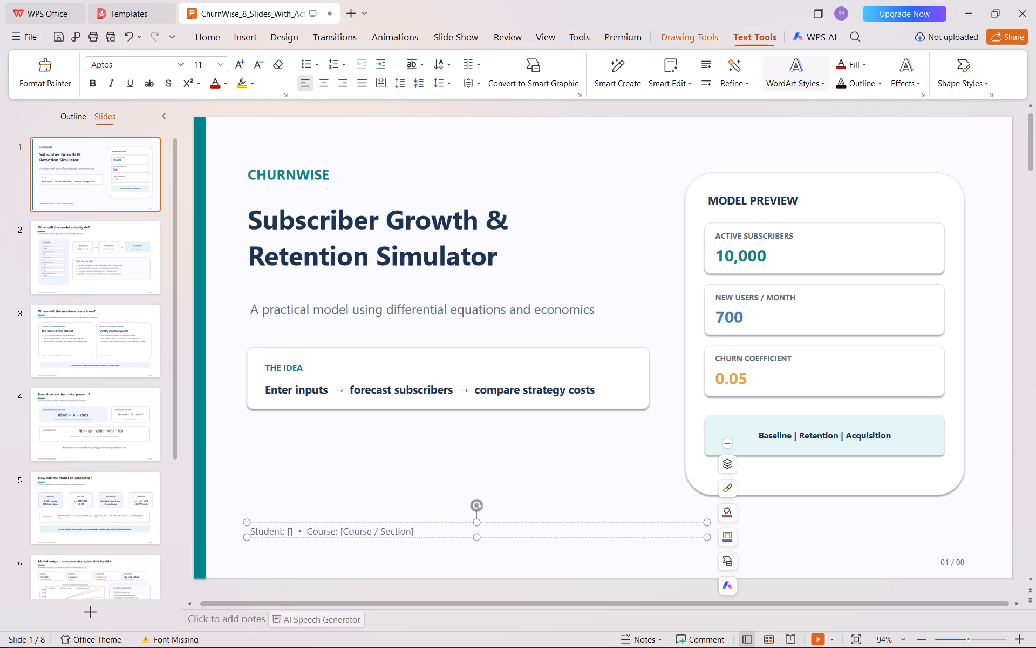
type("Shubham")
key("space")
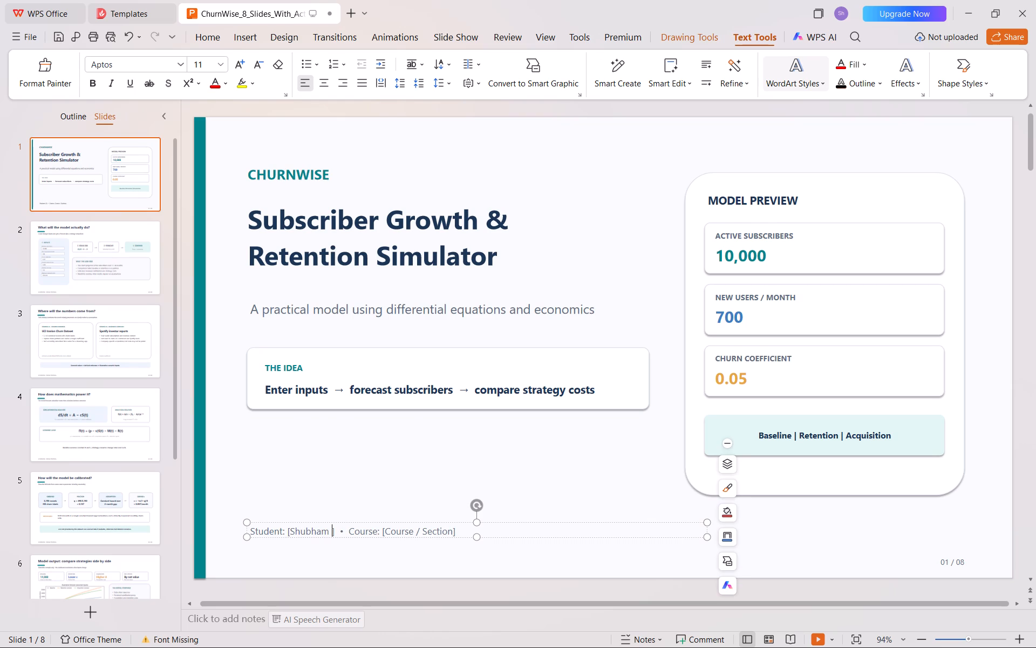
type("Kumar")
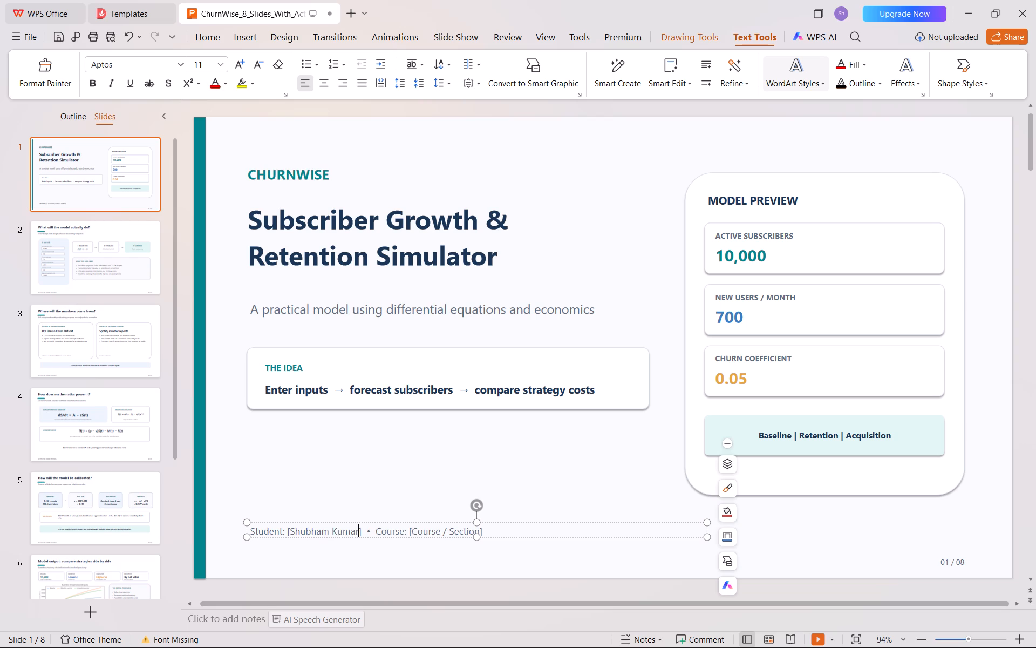
Append a hyphen and the student's ID number after the name, inside the square brackets.
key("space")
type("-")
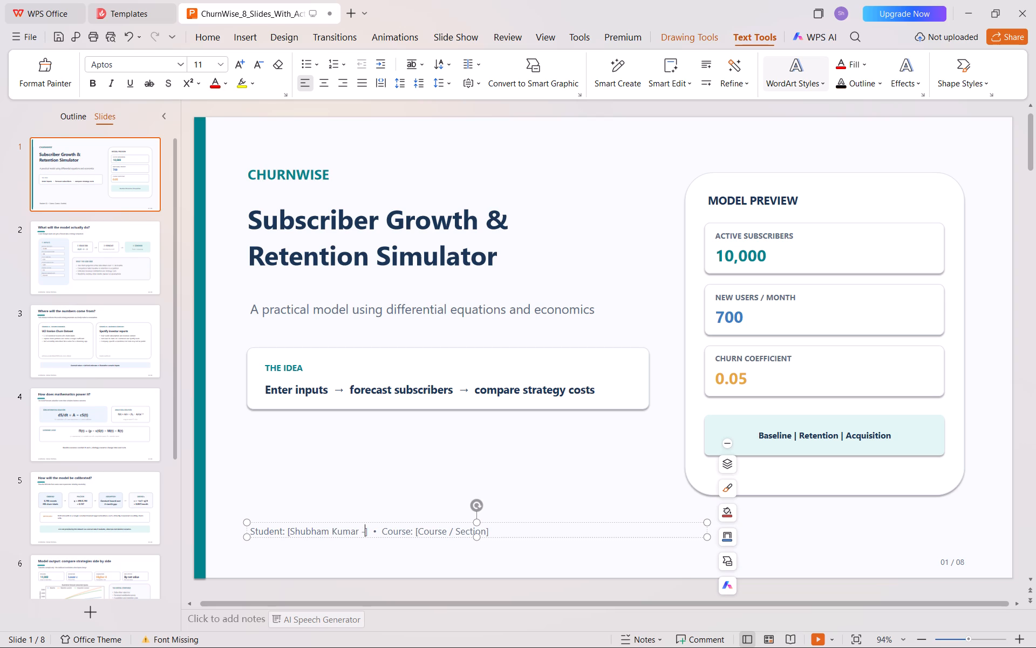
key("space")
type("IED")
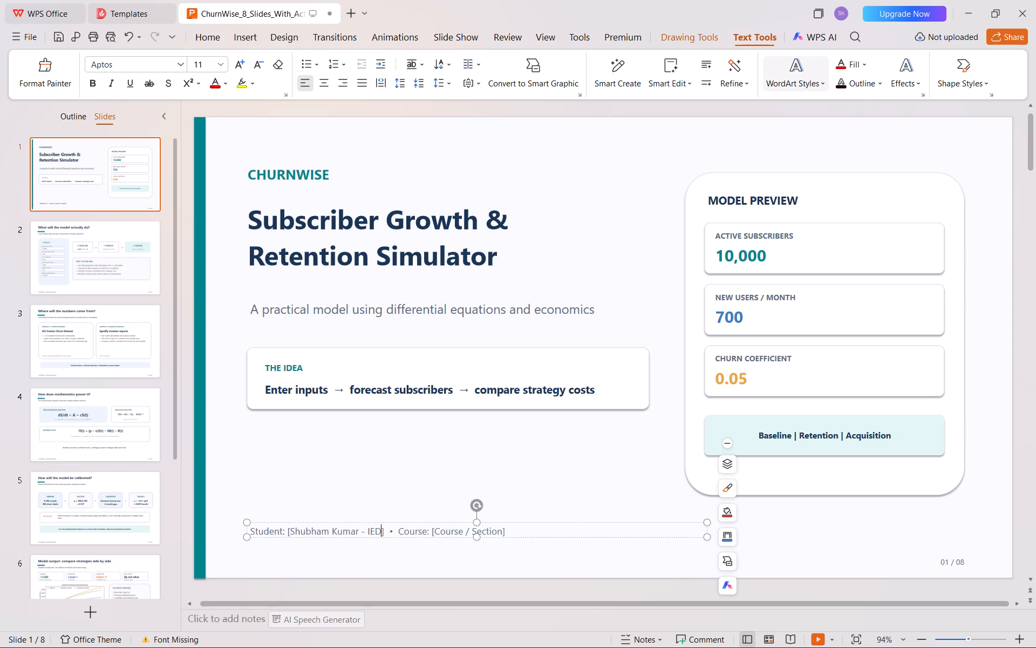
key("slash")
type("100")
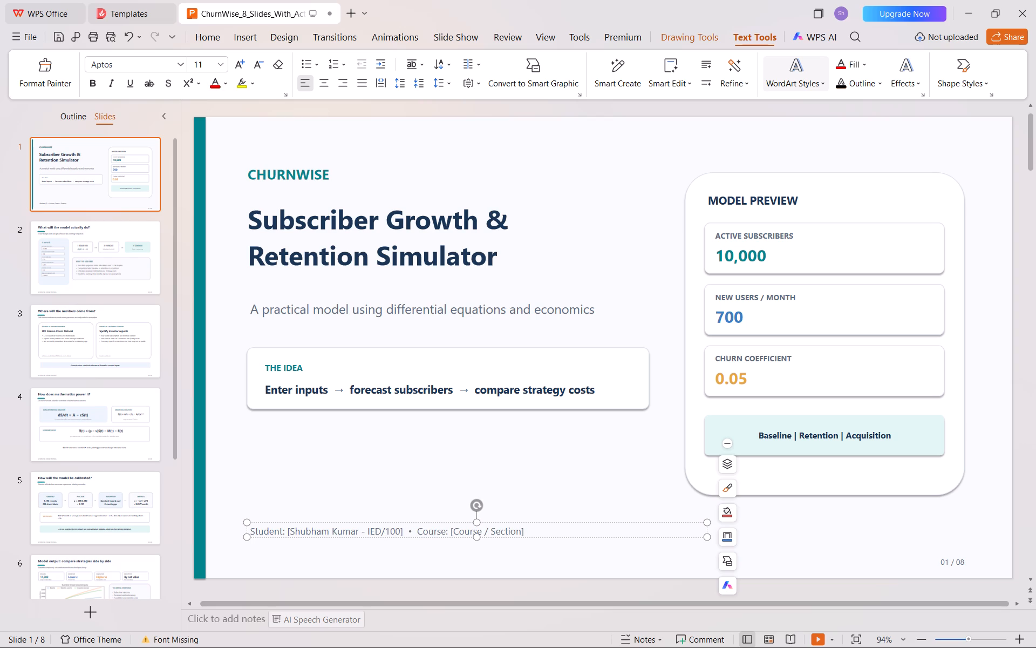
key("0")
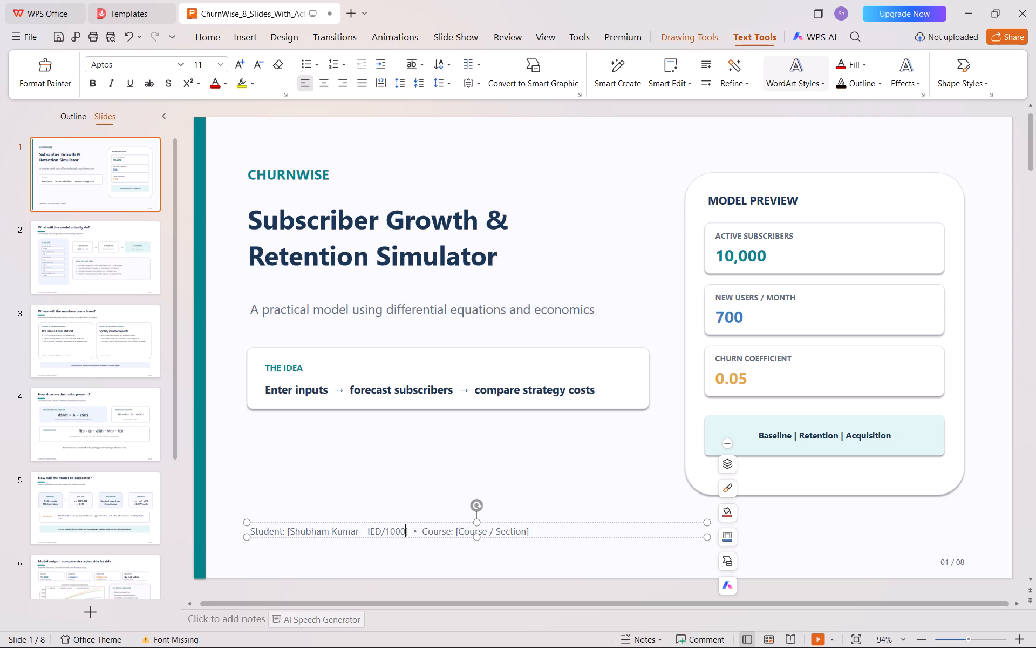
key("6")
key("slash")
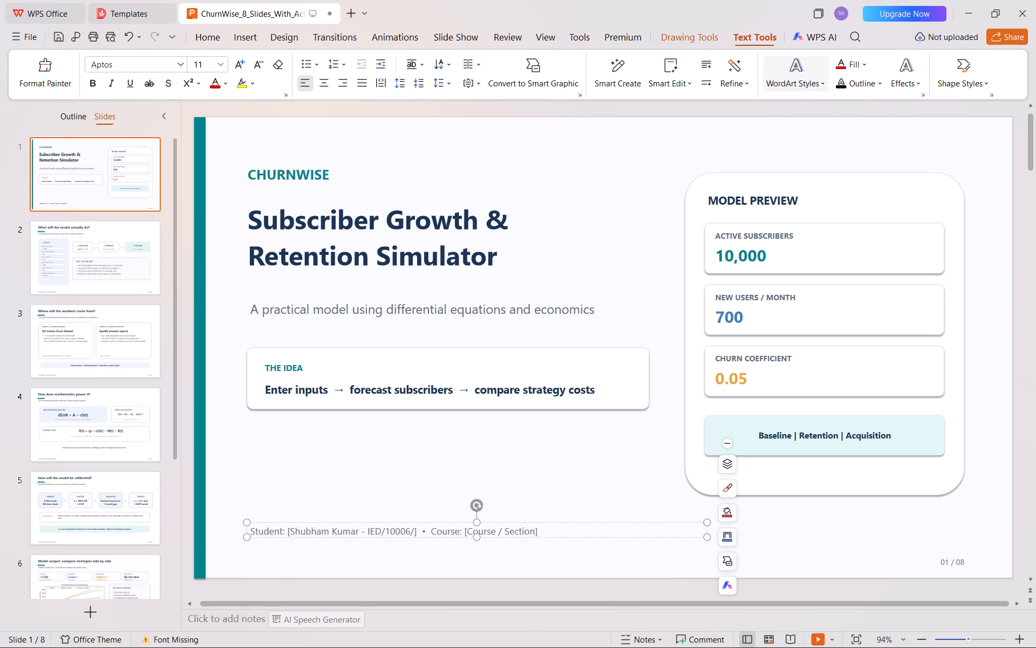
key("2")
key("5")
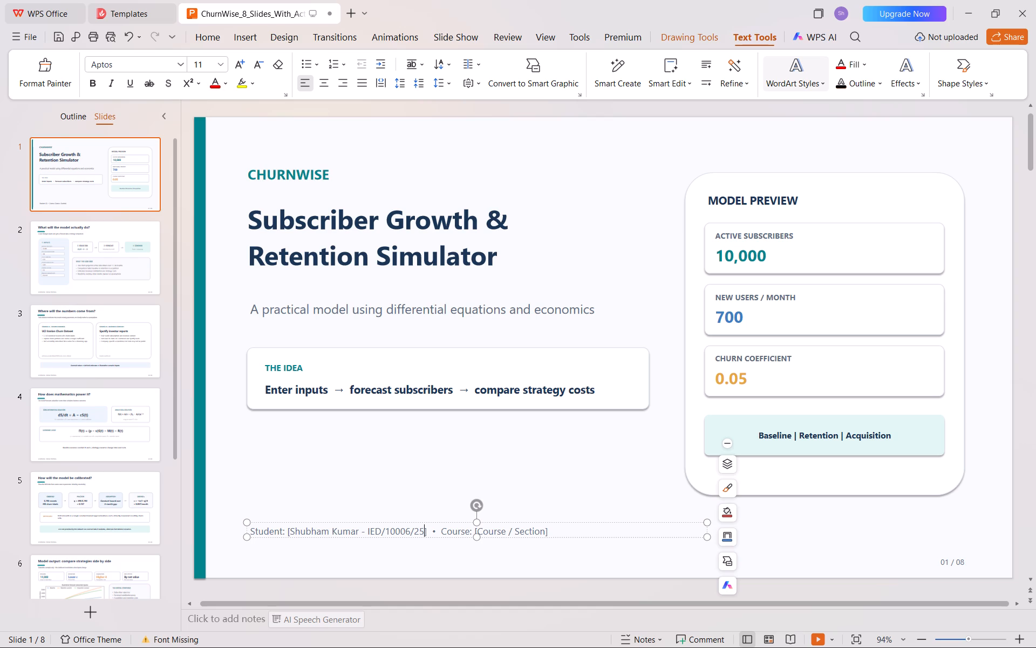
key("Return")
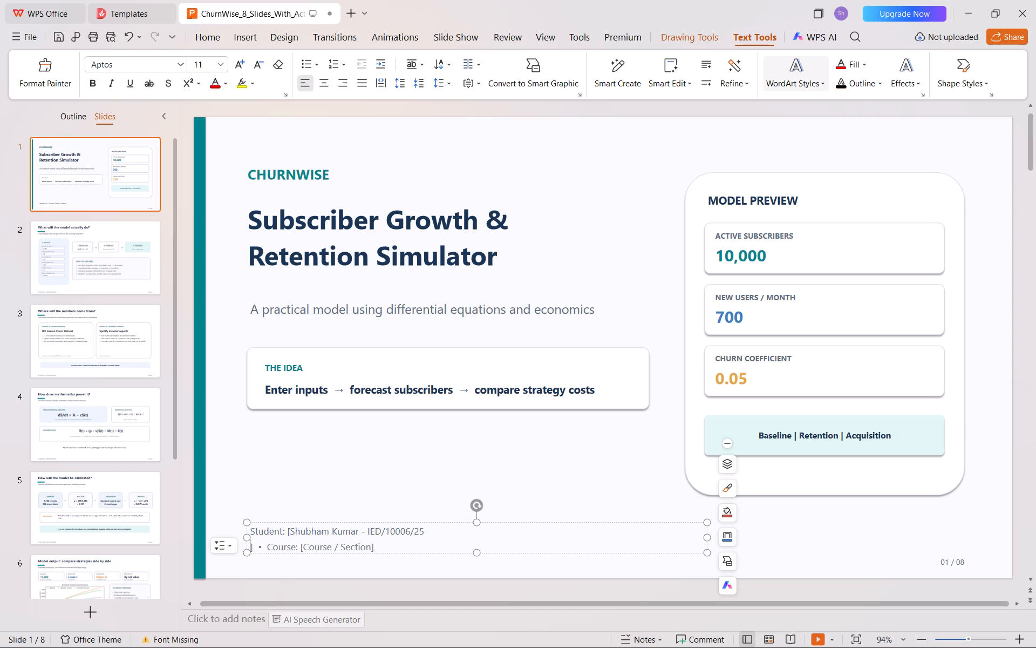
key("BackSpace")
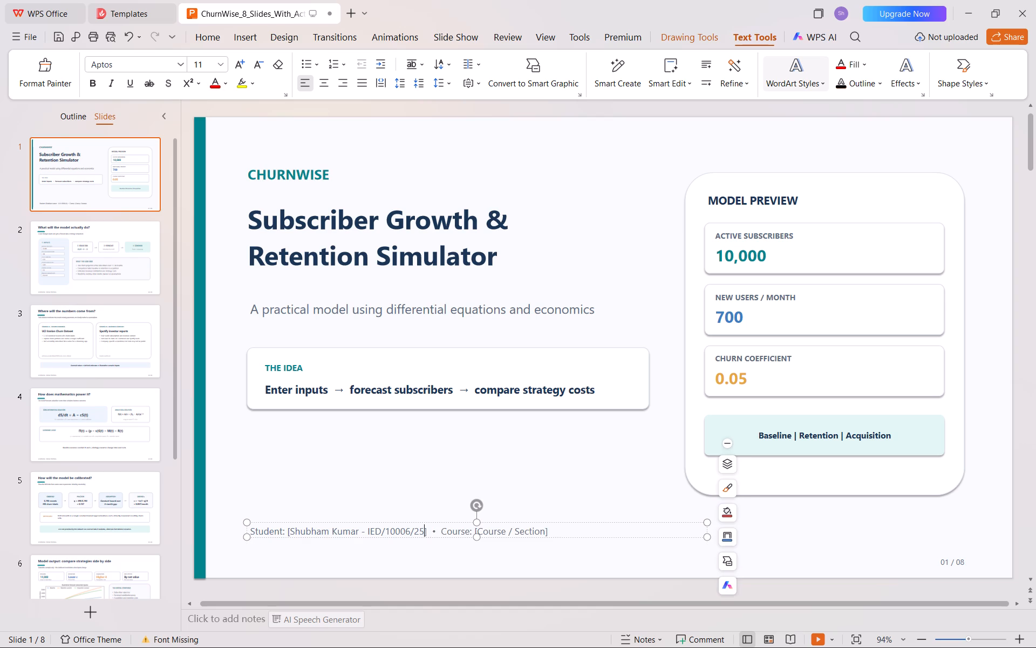
Change the "Student" label in front of the name to "Members".
left_click(280, 530)
key("BackSpace")
key("BackSpace")
key("BackSpace")
key("BackSpace")
key("BackSpace")
key("BackSpace")
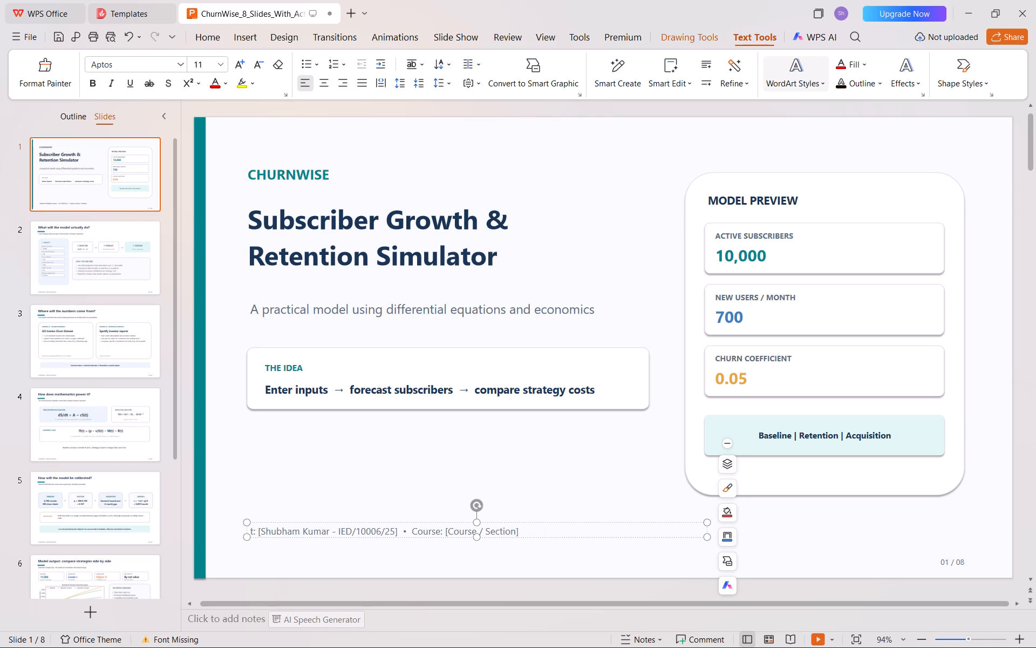
key("Right")
key("BackSpace")
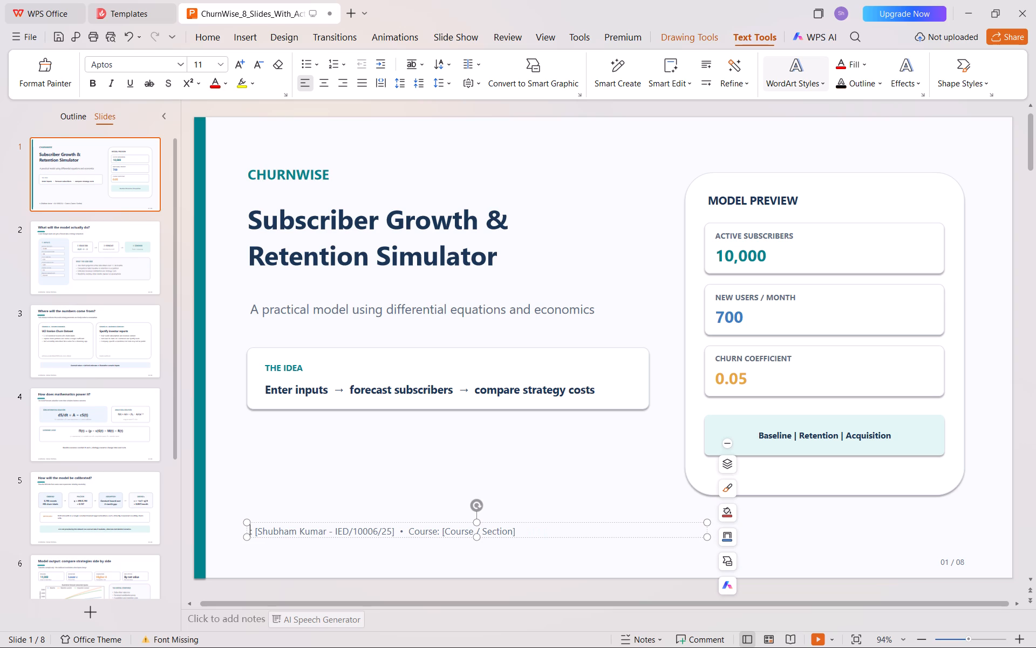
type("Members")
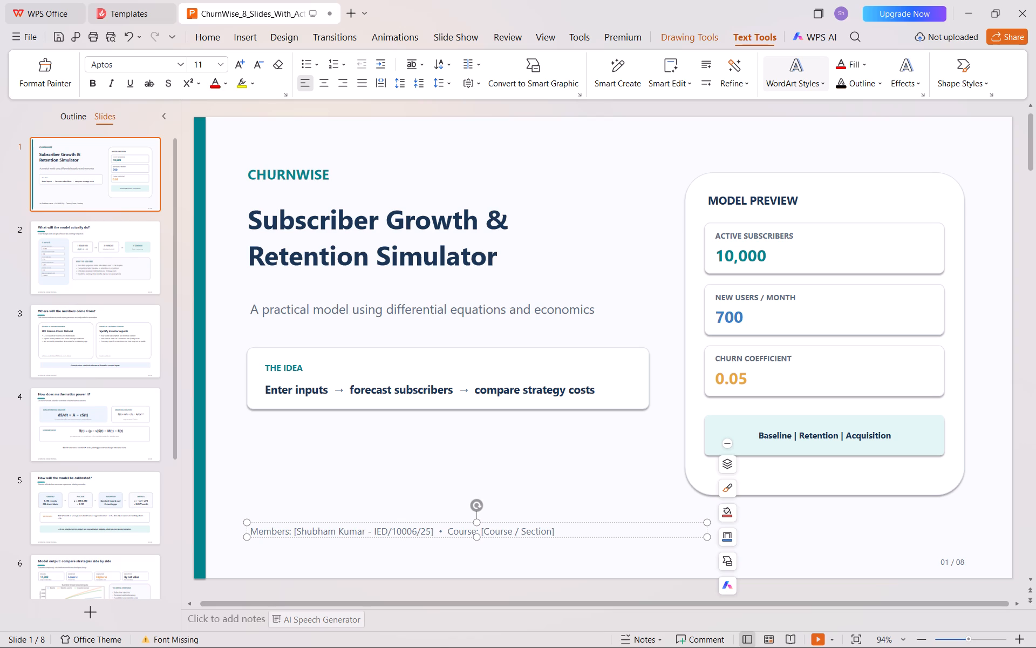
Remove the square brackets around the member's name and ID number.
left_click(296, 531)
key("BackSpace")
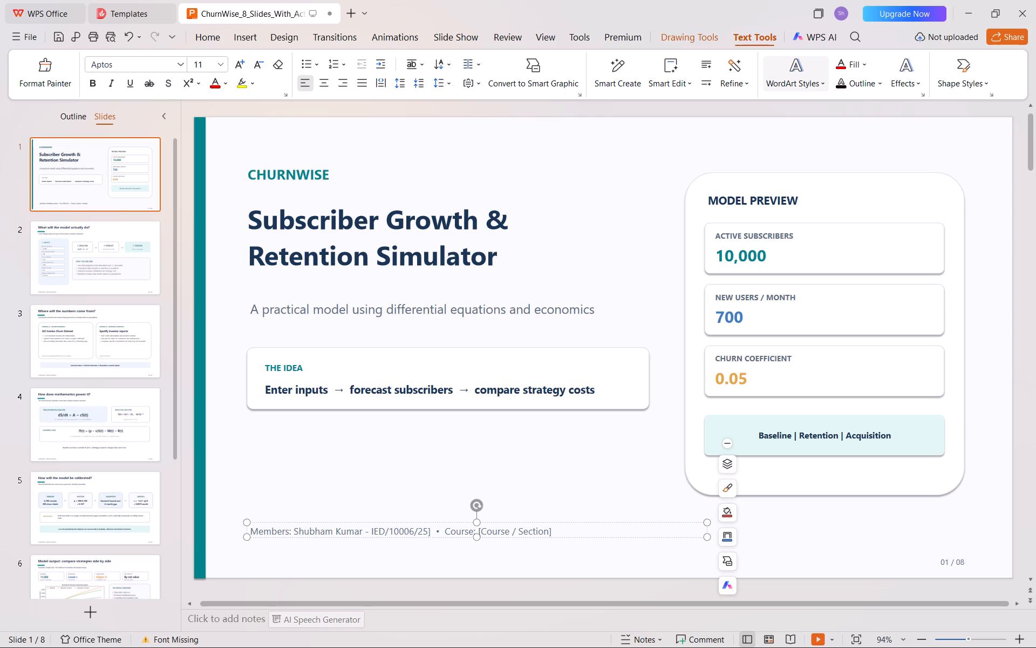
left_click(431, 534)
key("BackSpace")
Start a new line after the member's ID number and delete the bullet and "Course: [Course / Section]" text.
key("Return")
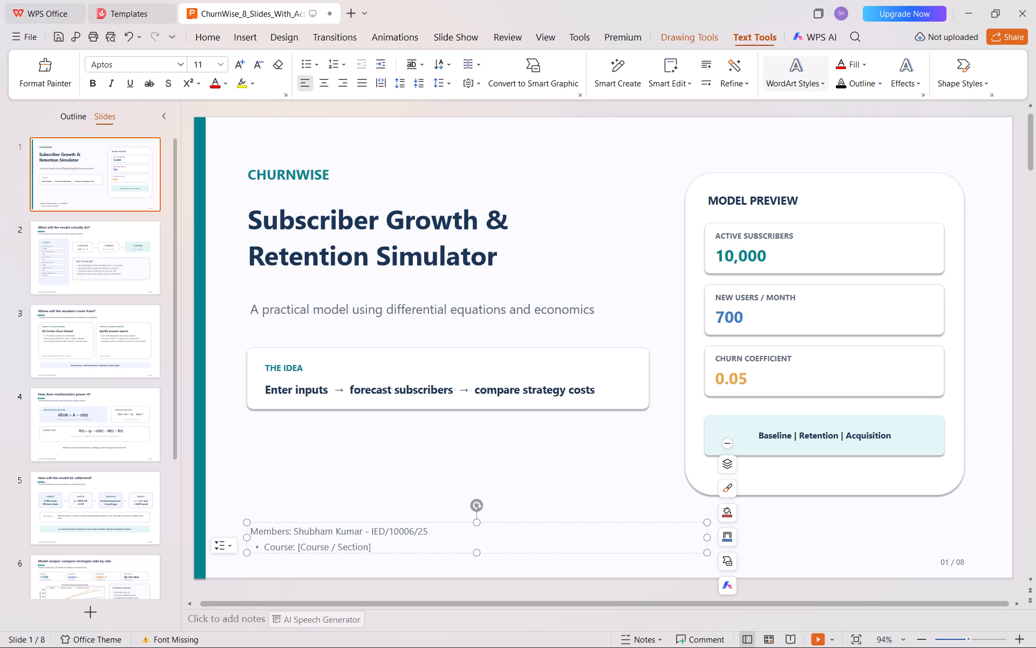
left_click_drag(257, 546, 327, 552)
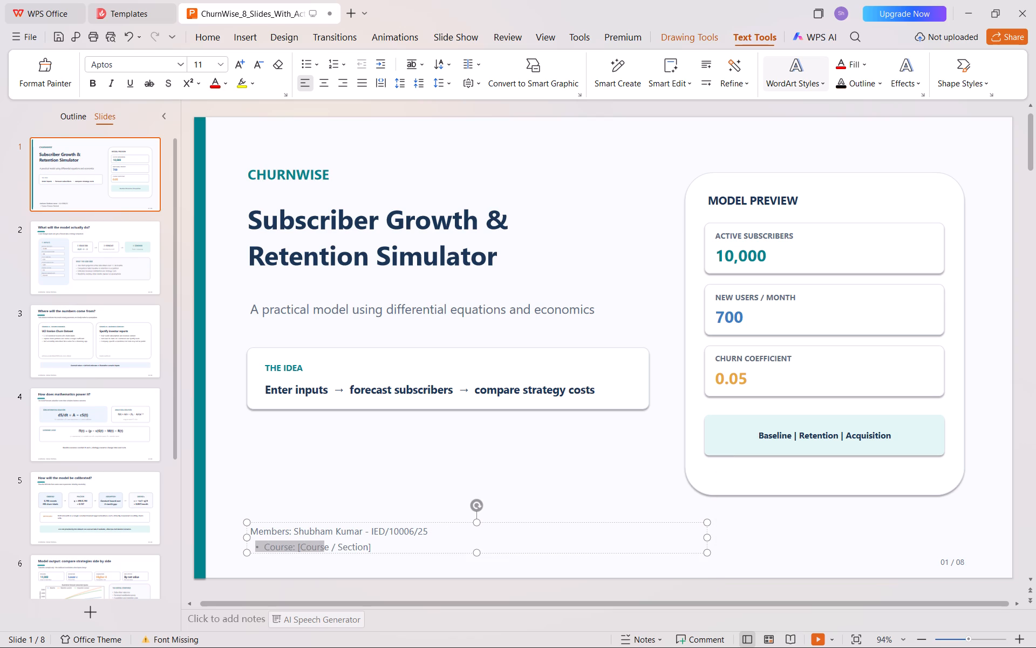
left_click_drag(327, 552, 377, 554)
key("BackSpace")
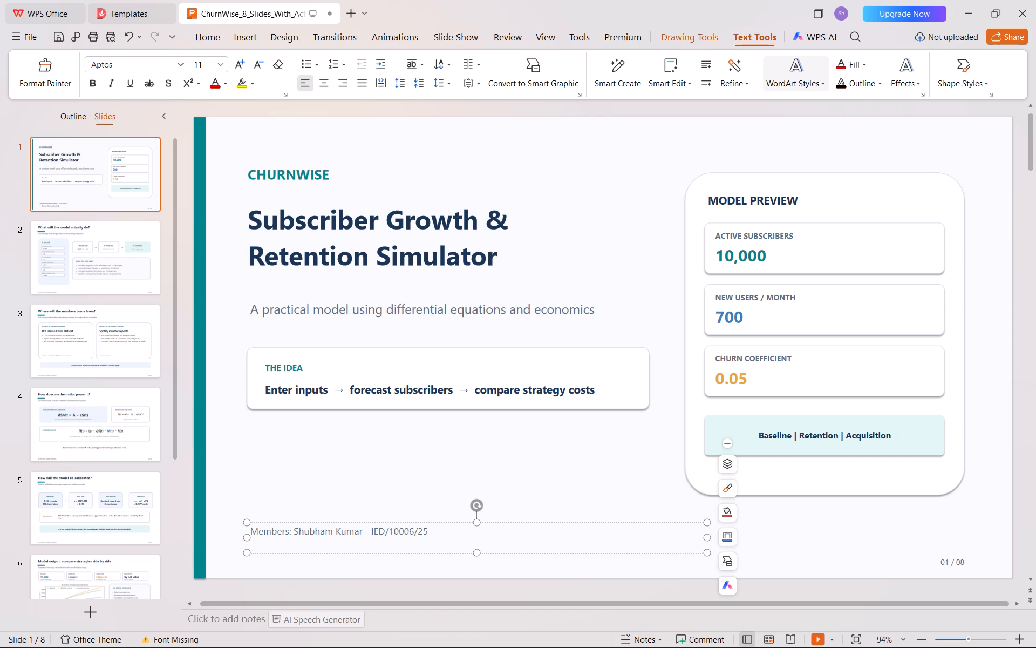
Indent the second line of the members text to align under the first member's name and enter the second member's name.
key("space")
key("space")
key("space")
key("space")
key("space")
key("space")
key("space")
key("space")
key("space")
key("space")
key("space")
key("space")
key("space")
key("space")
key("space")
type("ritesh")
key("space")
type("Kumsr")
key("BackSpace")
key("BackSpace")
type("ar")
Capitalise the first letter of the second member's name.
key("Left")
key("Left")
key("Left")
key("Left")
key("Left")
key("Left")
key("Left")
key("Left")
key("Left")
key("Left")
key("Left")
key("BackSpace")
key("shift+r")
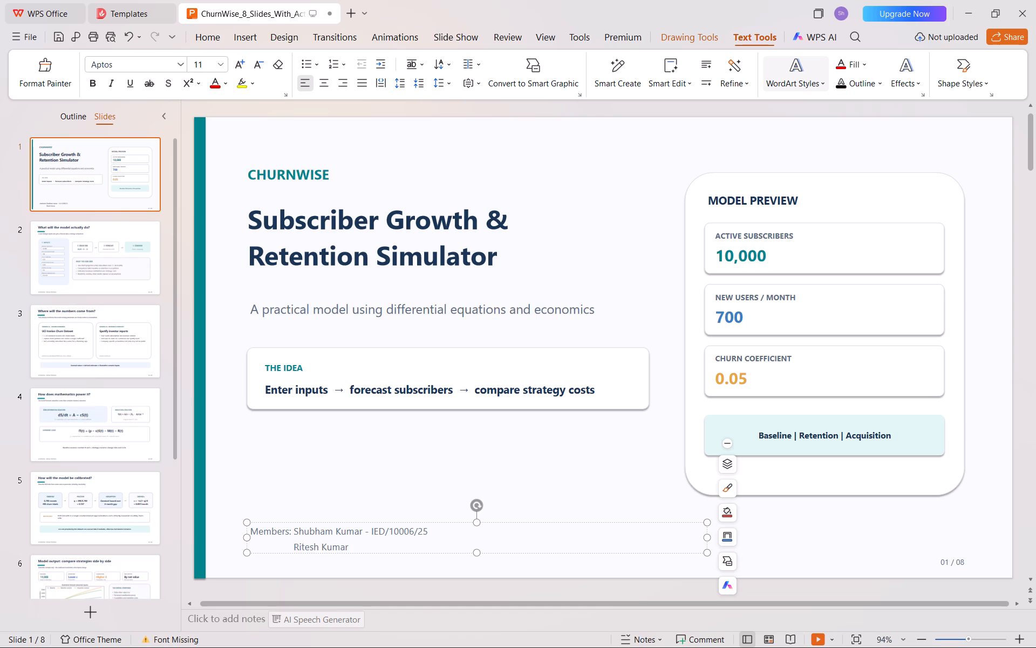
Append a hyphen and the second member's ID number after the name.
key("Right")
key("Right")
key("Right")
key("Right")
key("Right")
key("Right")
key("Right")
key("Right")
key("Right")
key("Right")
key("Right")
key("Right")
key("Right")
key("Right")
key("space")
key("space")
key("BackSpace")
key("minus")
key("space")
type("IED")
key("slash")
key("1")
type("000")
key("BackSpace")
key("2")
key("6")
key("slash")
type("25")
Start a third line in the members list, indent it under the names above, and enter the third member's name.
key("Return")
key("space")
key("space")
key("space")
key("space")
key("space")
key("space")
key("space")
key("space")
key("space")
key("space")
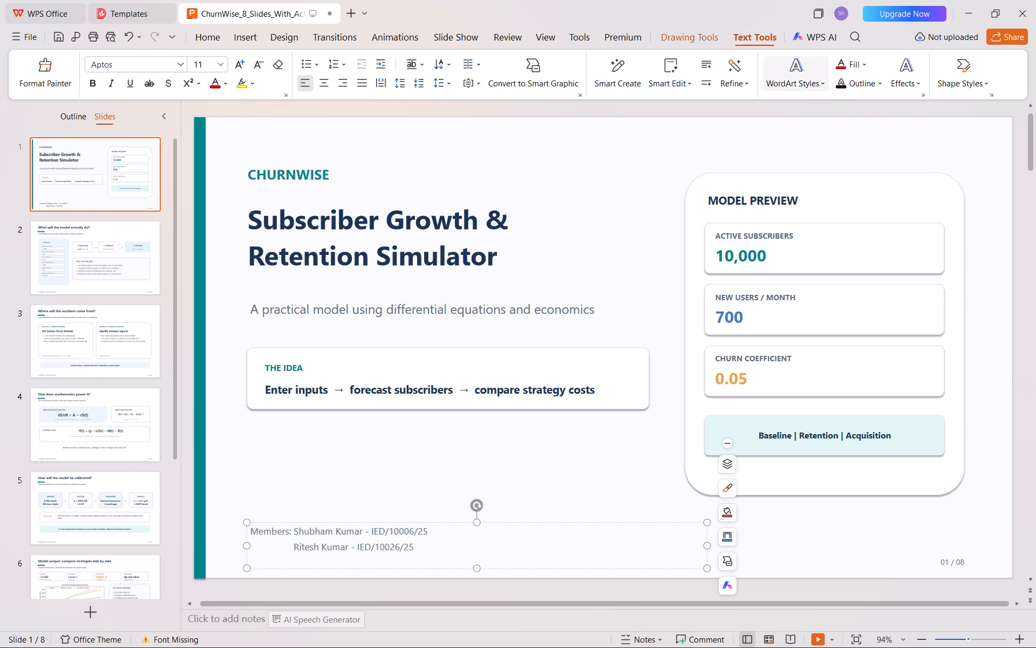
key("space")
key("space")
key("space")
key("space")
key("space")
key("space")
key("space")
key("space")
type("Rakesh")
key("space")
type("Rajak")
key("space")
Append a hyphen and the third member's ID number after the name.
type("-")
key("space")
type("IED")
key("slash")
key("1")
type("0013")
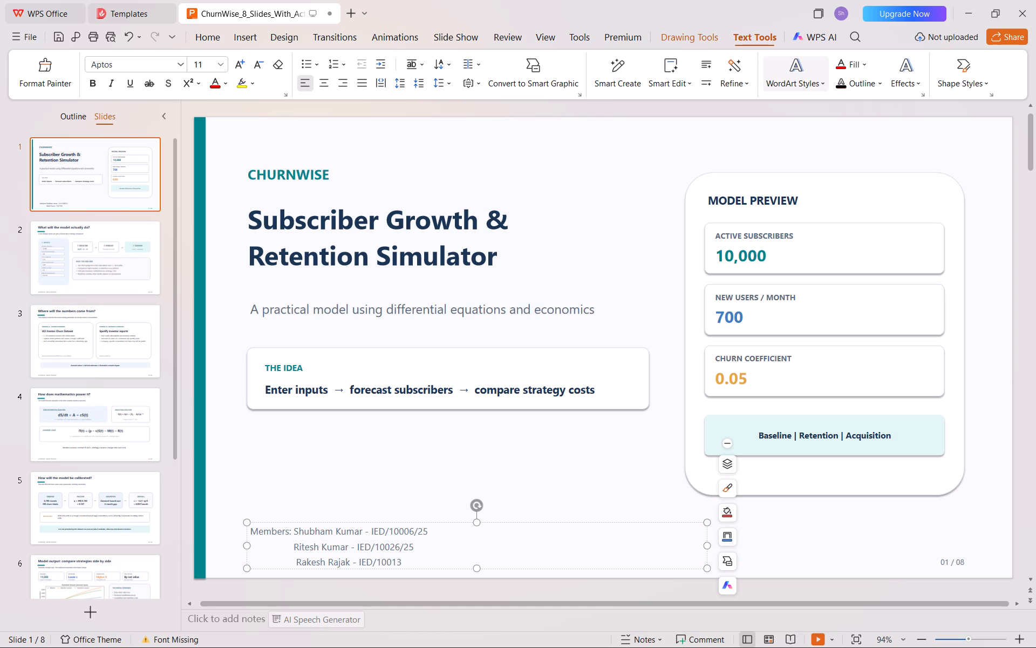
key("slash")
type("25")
Start a fourth line in the members list and indent it with spaces to align under the names above.
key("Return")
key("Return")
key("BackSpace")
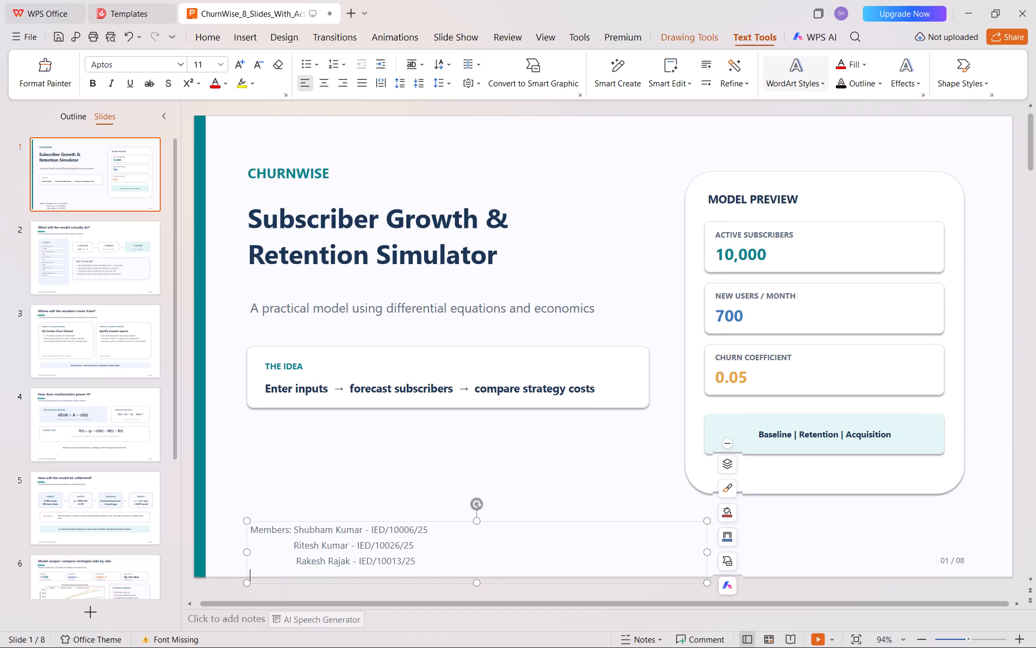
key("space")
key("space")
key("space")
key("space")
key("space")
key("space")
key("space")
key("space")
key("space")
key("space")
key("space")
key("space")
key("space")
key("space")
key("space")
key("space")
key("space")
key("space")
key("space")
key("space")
Remove the extra leading space before the third member's name and return to the fourth line.
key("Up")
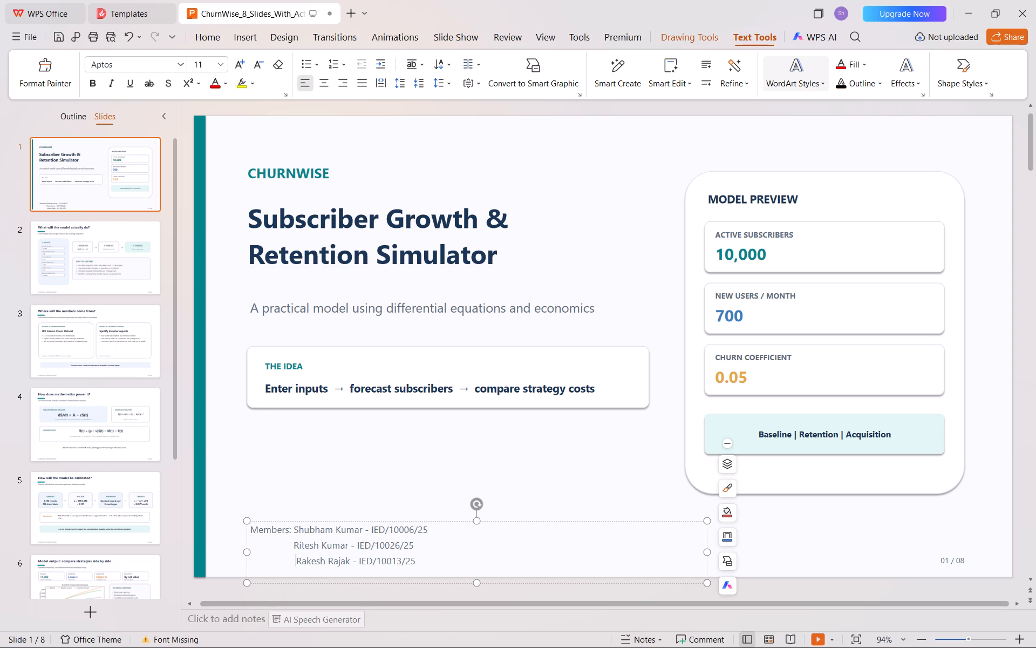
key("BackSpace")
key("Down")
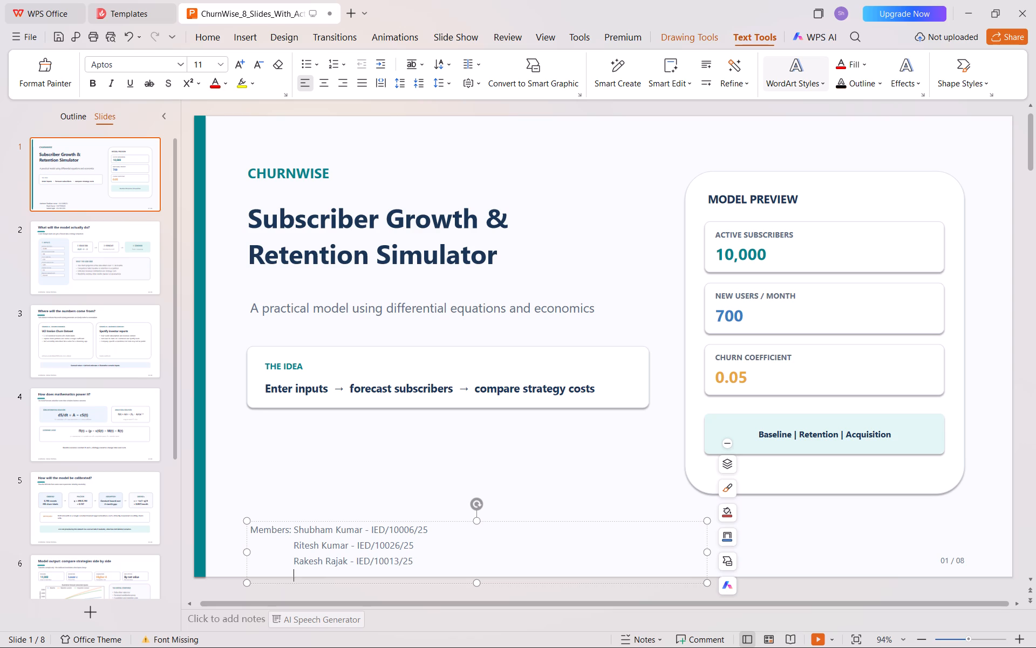
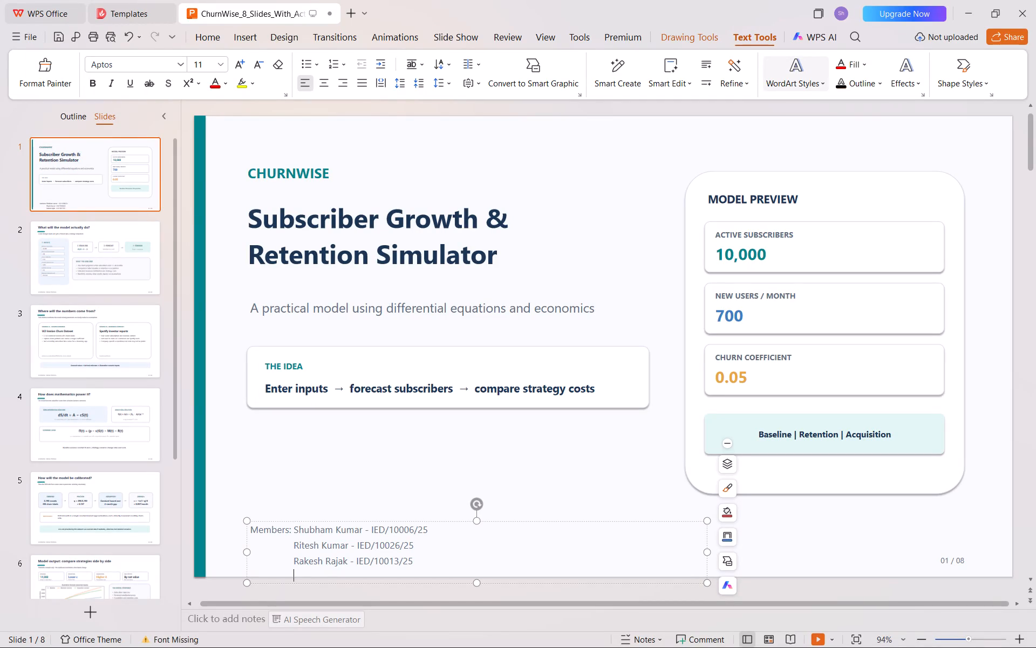
Enter the fourth member's first name on the fourth line of the members list and capitalise its initial.
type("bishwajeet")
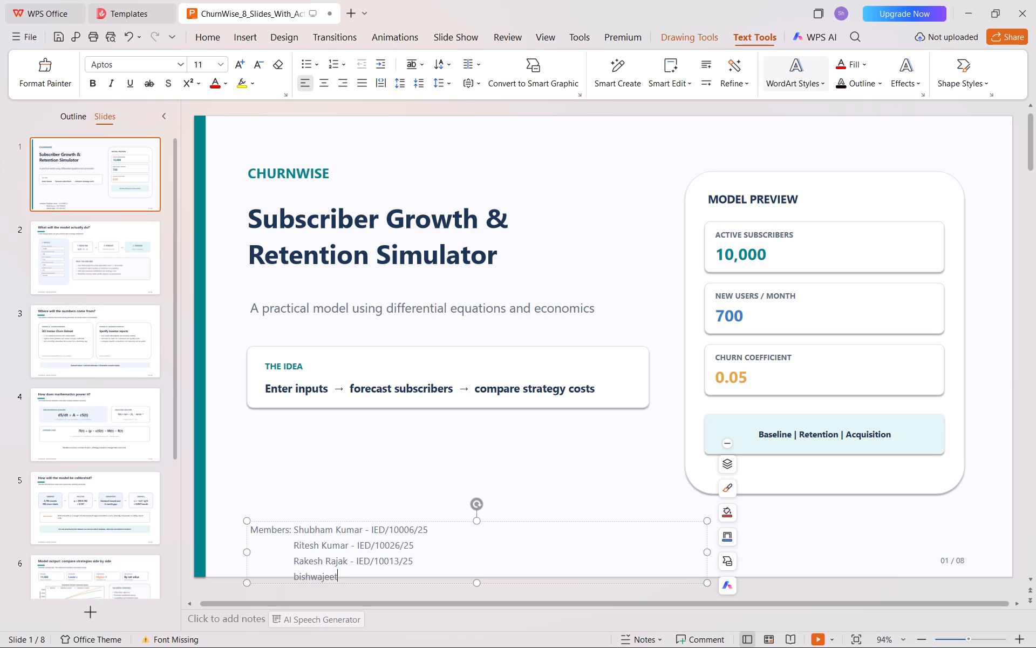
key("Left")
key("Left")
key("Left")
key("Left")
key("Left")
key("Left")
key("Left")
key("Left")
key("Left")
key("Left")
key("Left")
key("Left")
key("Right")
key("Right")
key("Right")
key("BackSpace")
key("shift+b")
Add the fourth member's surname after the first name at the end of the line.
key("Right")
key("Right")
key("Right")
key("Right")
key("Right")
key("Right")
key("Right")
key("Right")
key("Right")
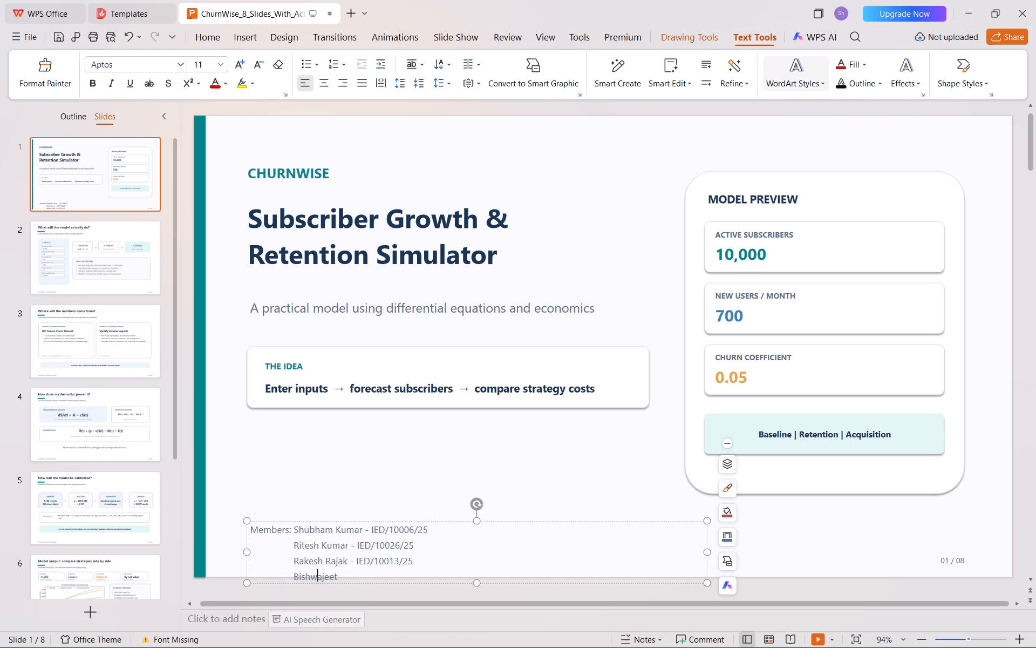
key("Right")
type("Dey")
Append a hyphen and the fourth member's ID number after the name.
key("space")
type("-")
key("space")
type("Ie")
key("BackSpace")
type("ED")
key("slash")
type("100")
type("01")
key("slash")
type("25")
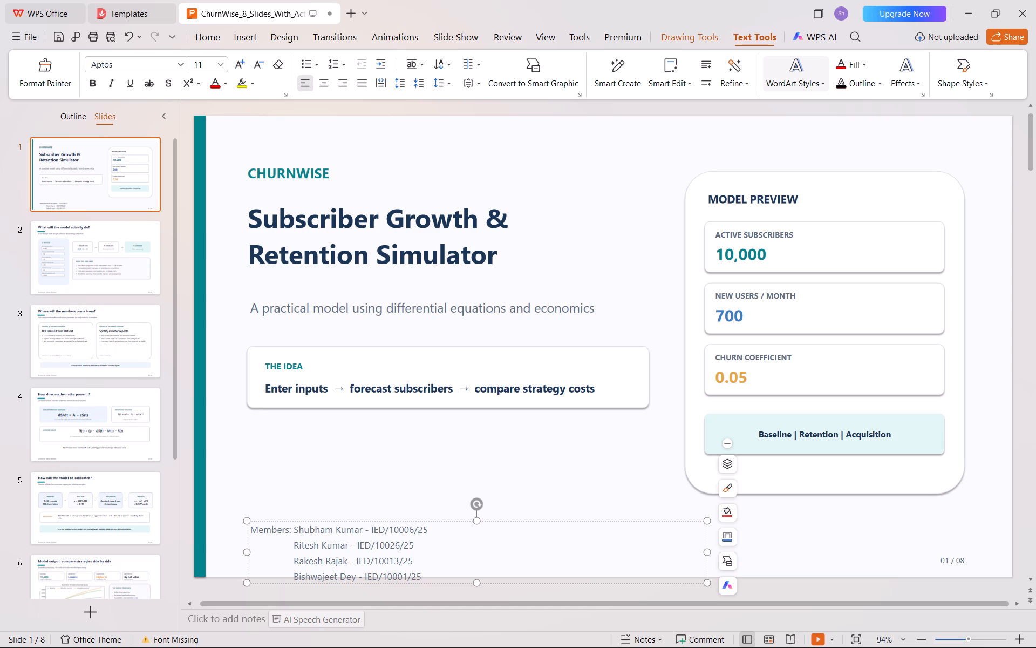
Move the members text box up and slightly left so all four lines fit inside the title slide.
left_click_drag(465, 534, 459, 512)
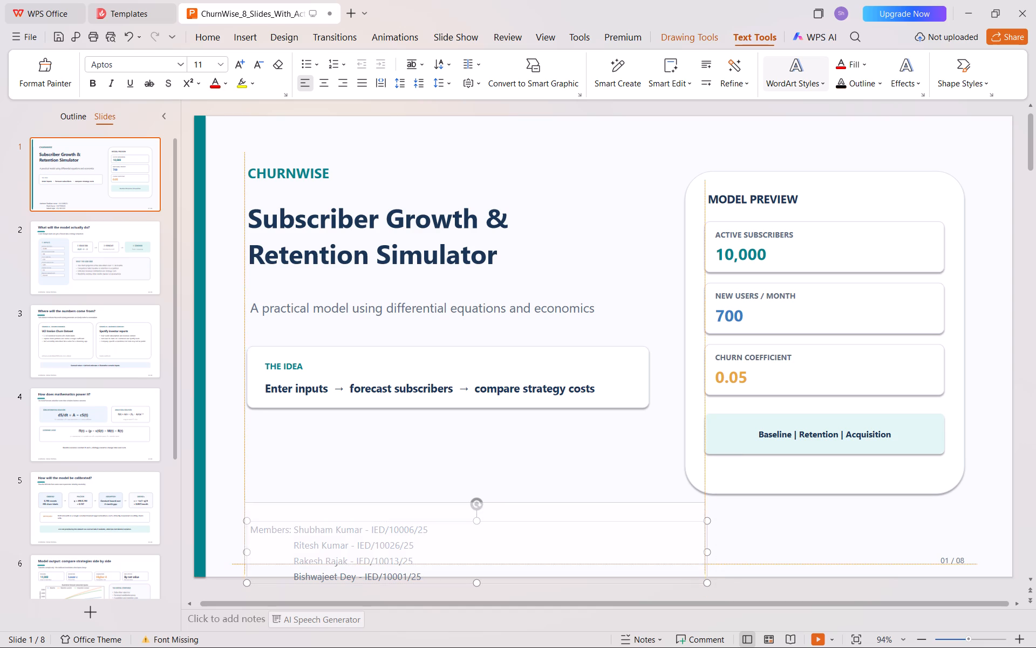
left_click_drag(459, 512, 434, 474)
left_click_drag(434, 485, 432, 528)
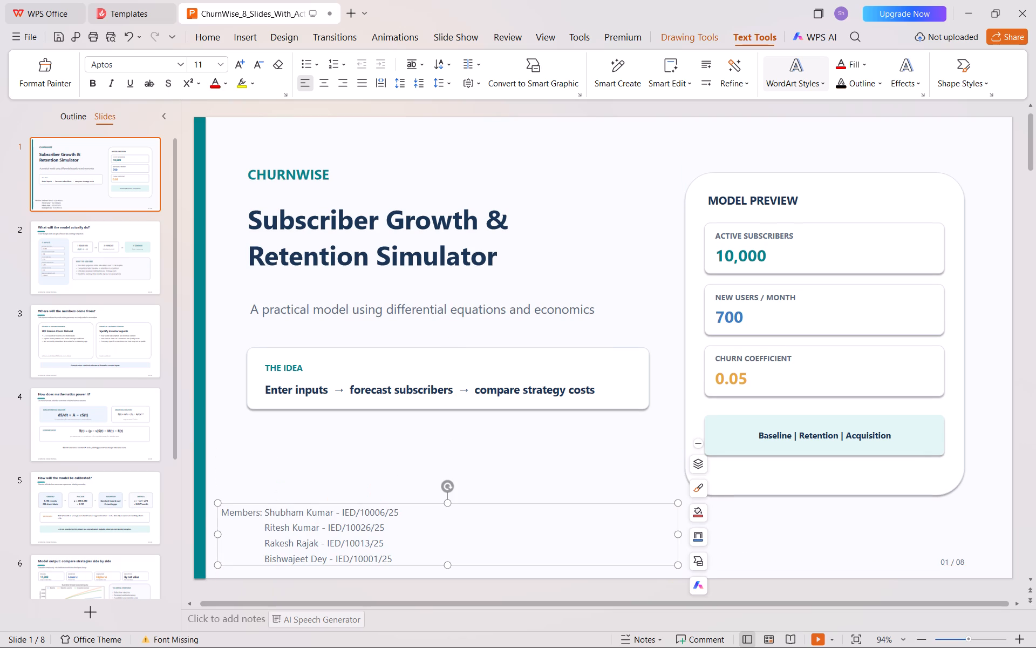
left_click(535, 477)
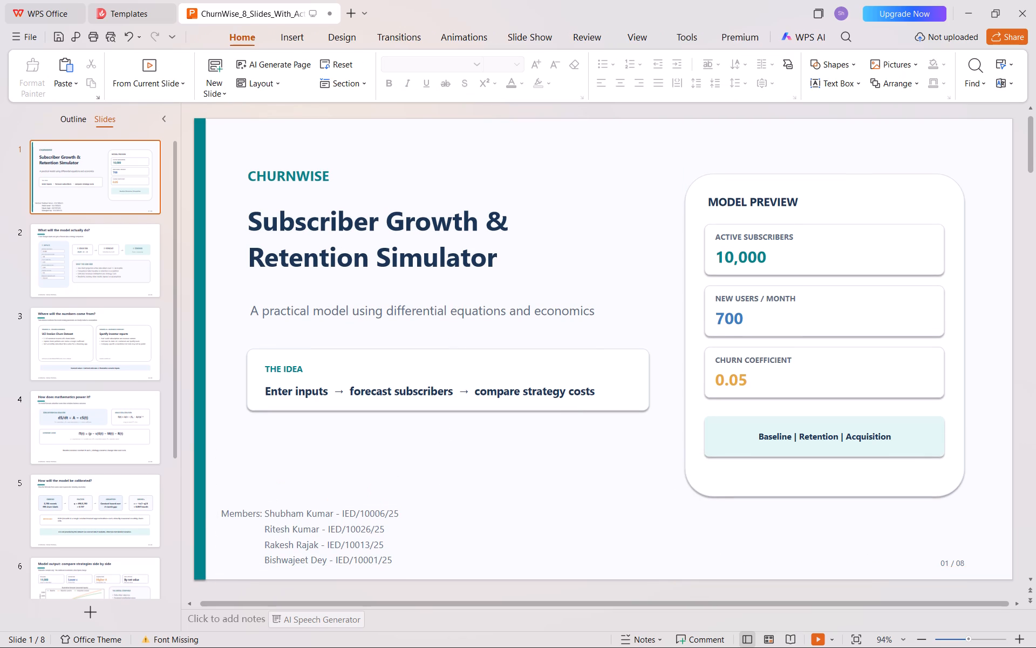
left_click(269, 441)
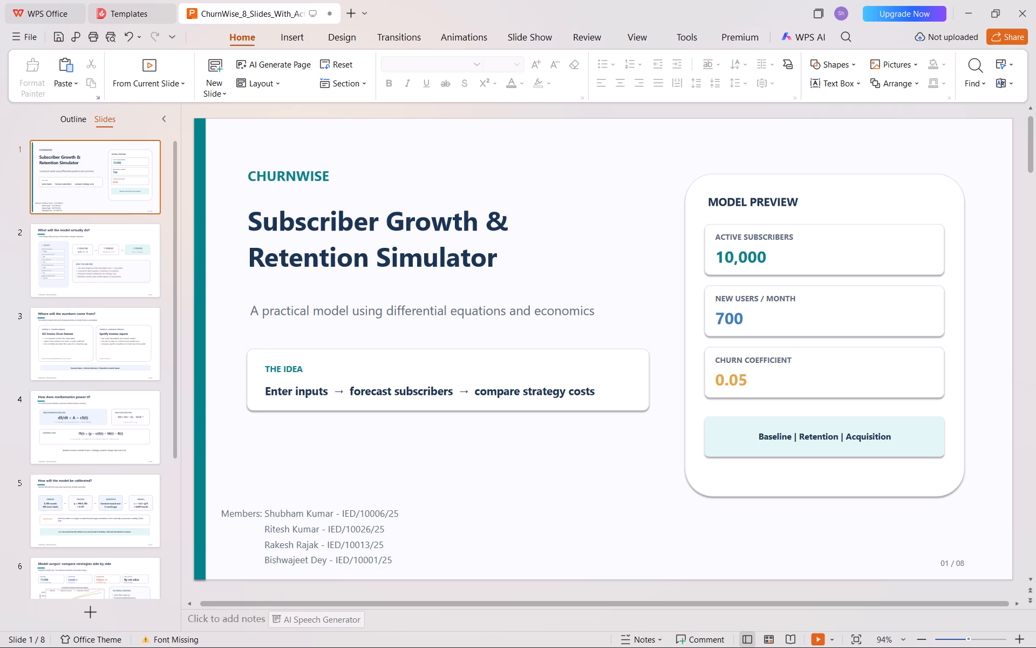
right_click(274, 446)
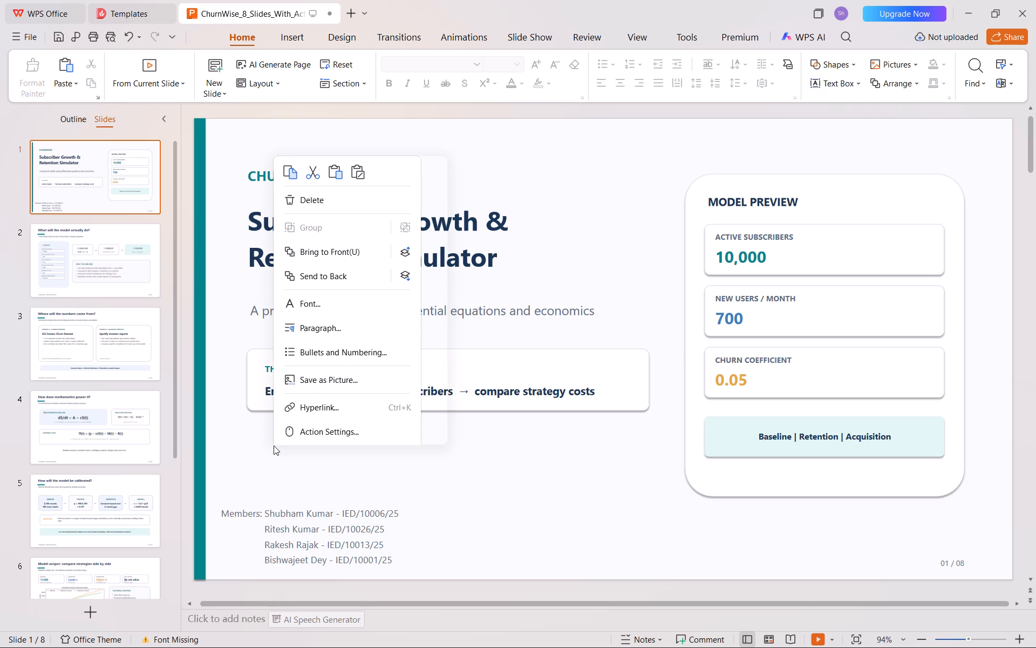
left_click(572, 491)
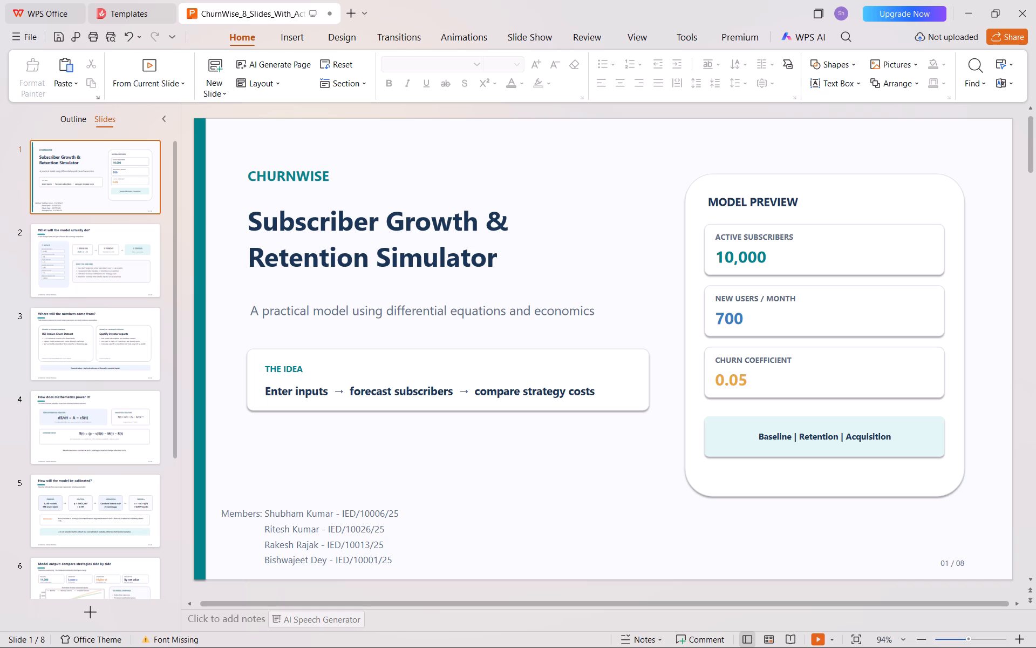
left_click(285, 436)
Insert a text box and place it in the empty space between THE IDEA card and the members list.
left_click(298, 36)
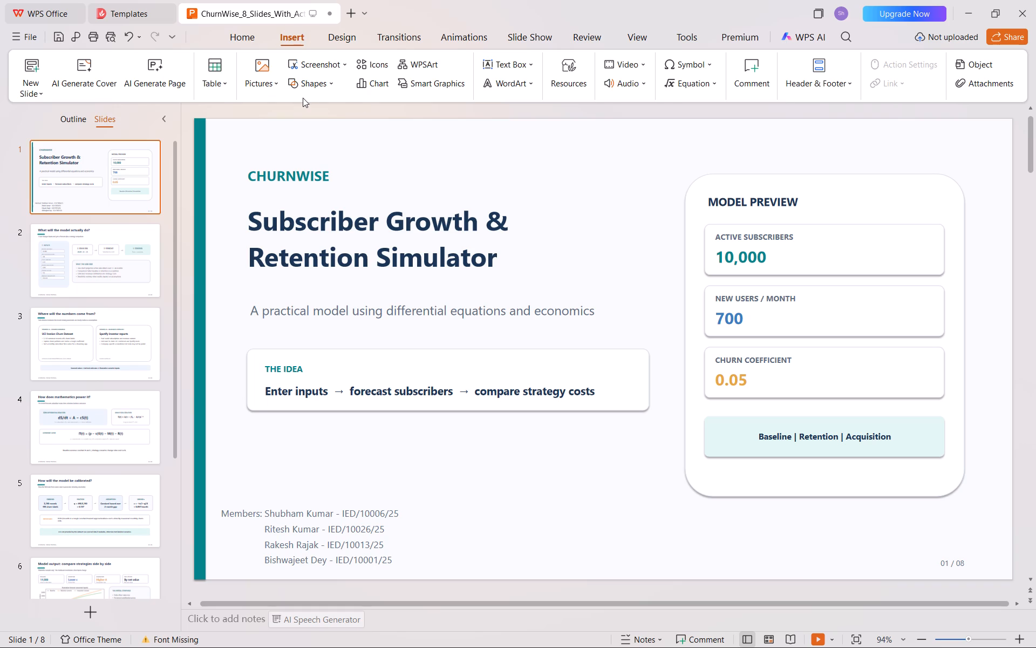
left_click(495, 63)
left_click(364, 455)
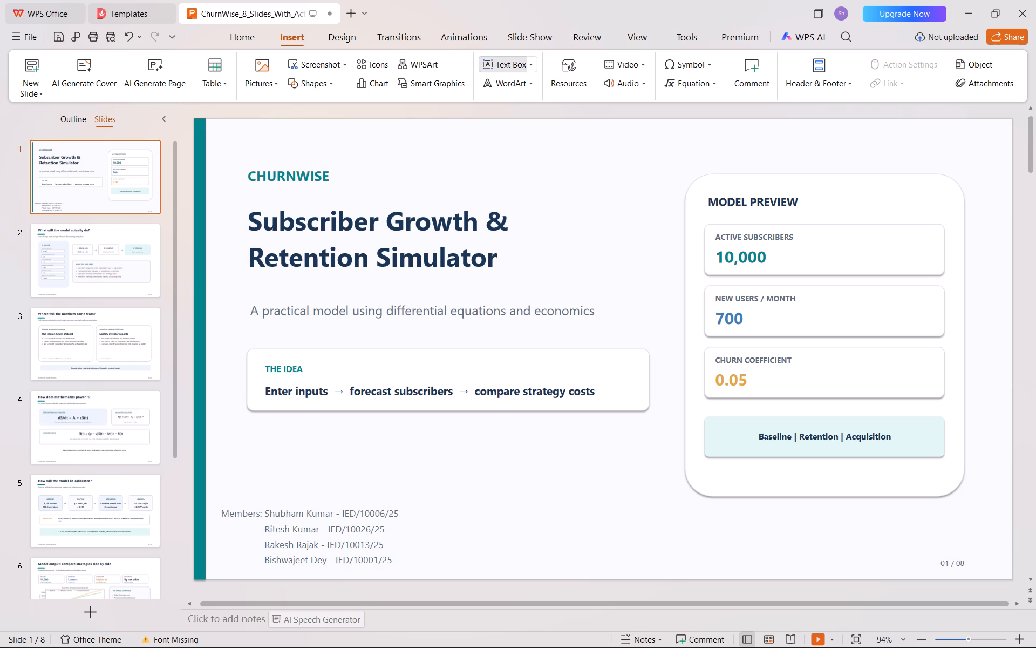
left_click(393, 463)
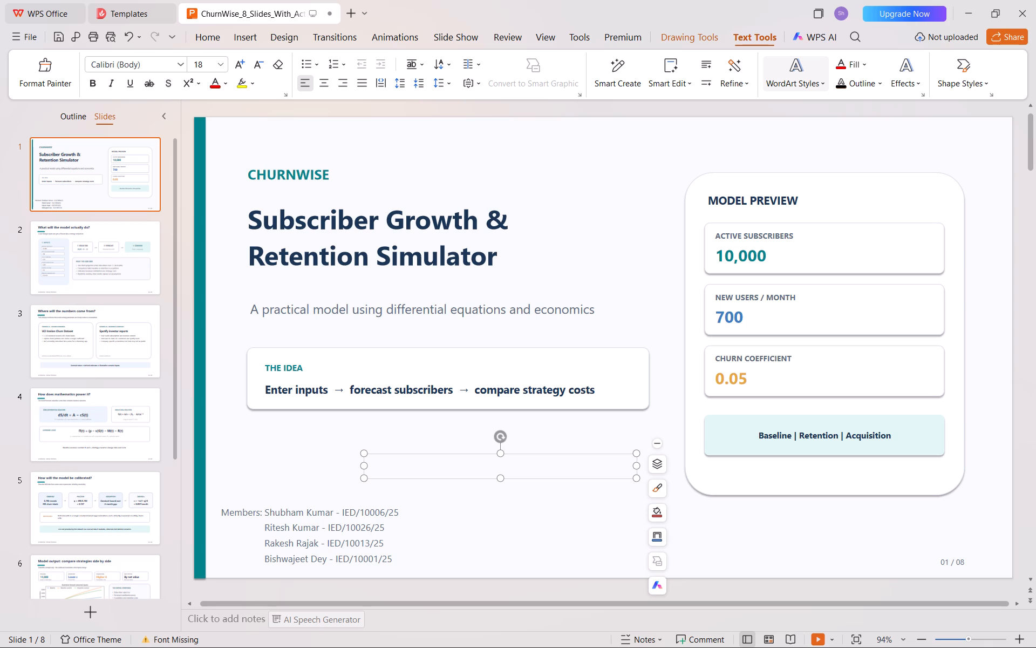
left_click_drag(393, 463, 272, 453)
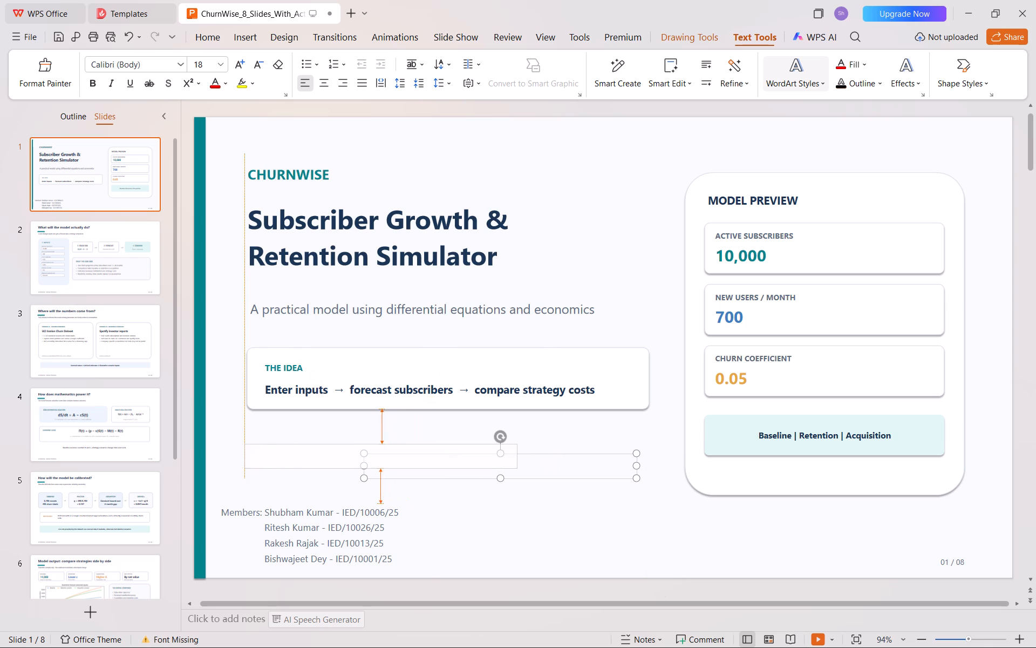
left_click_drag(272, 453, 261, 449)
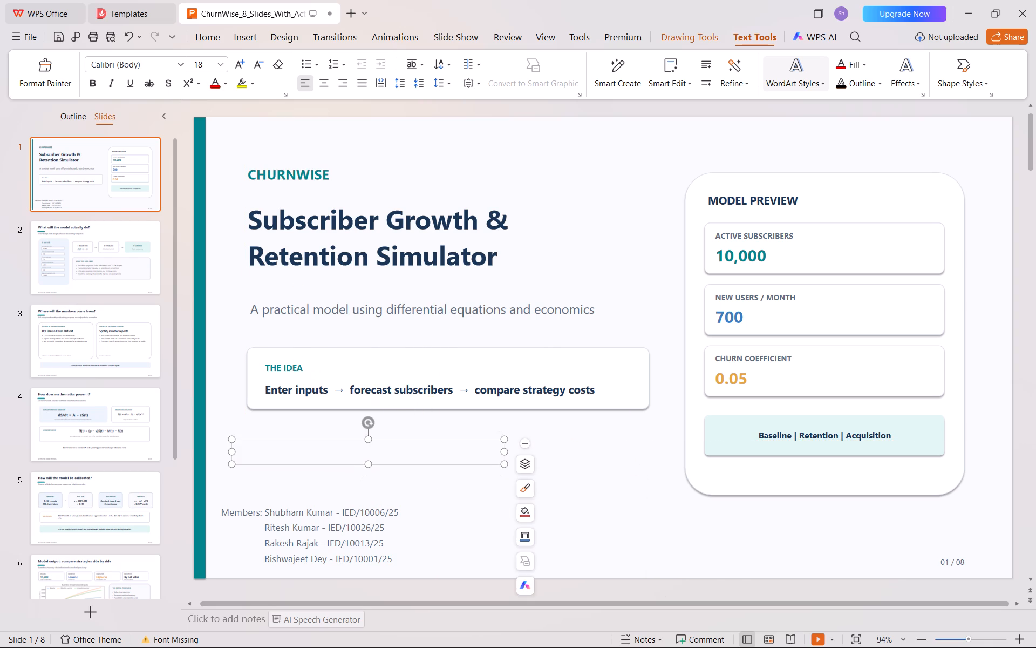
left_click(261, 449)
left_click(262, 448)
Enter the text DIFFERENTIAL EQUATIONS in the new text box.
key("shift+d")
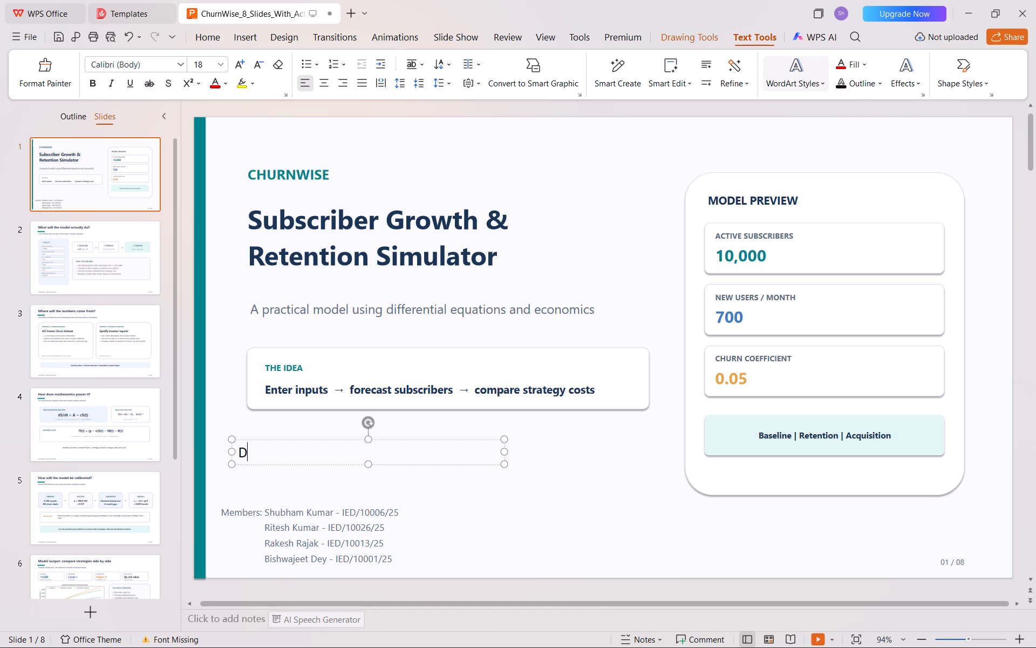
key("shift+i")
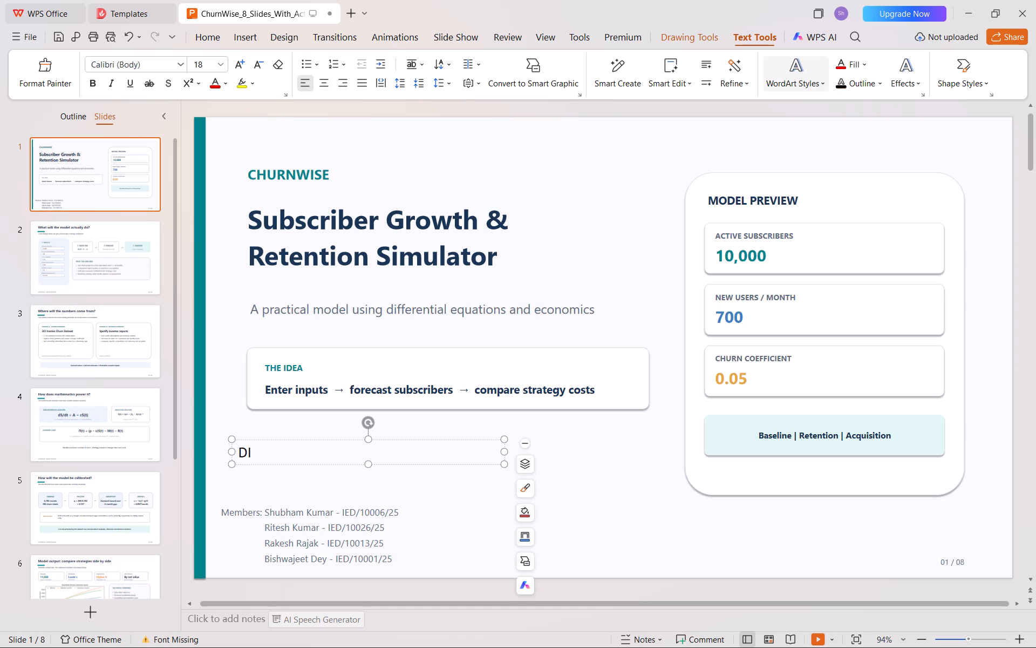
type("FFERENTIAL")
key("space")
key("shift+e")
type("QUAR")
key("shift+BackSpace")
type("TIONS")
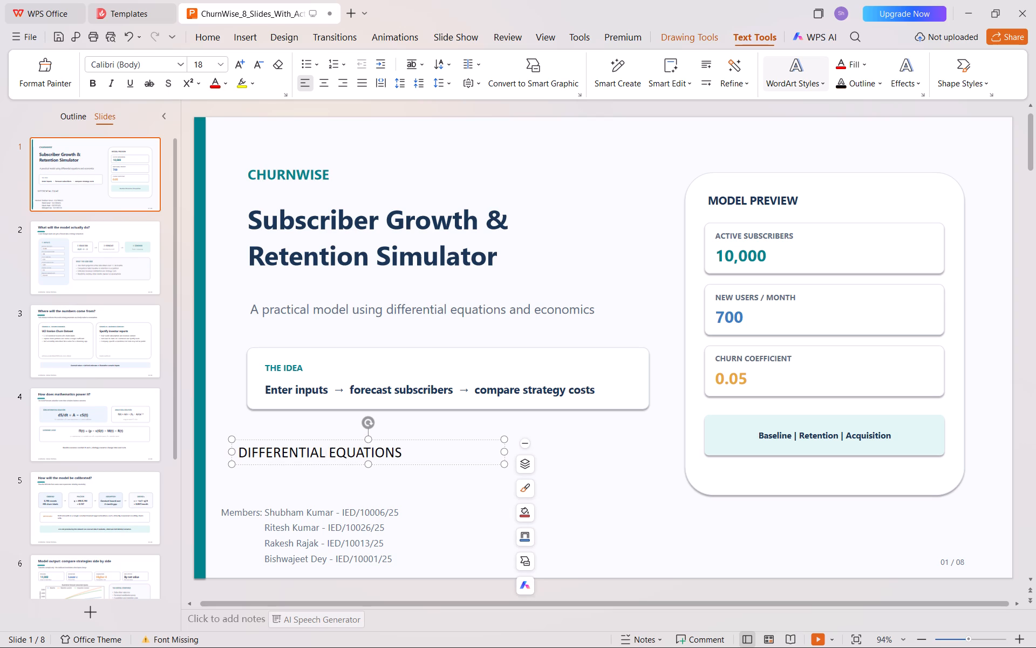
Shift the DIFFERENTIAL EQUATIONS text box rightward beneath THE IDEA card and deselect it.
left_click_drag(422, 453, 464, 455)
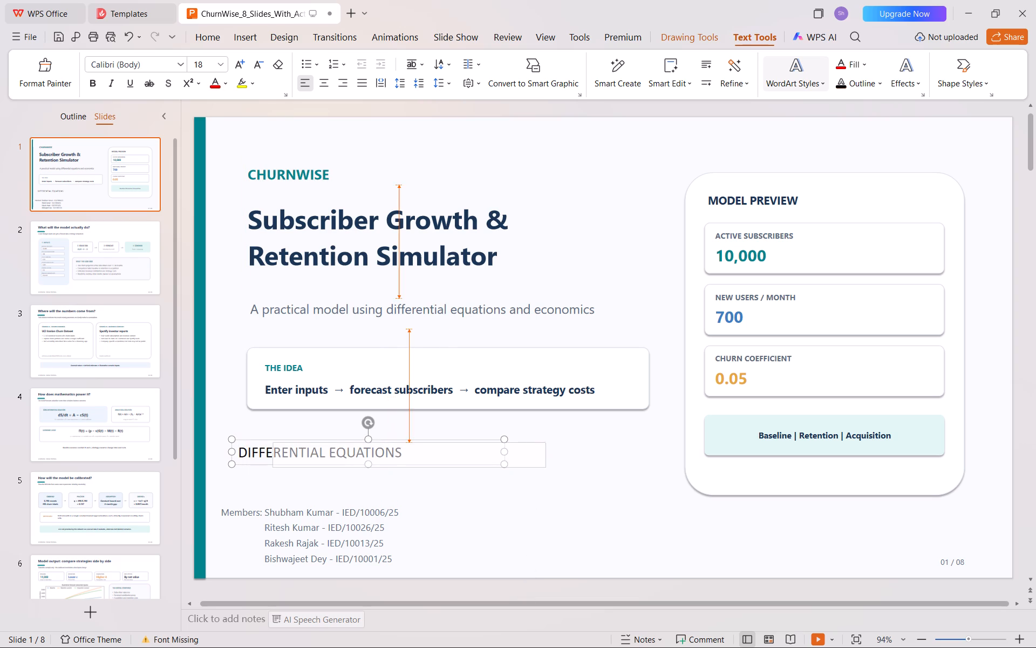
left_click_drag(464, 455, 466, 455)
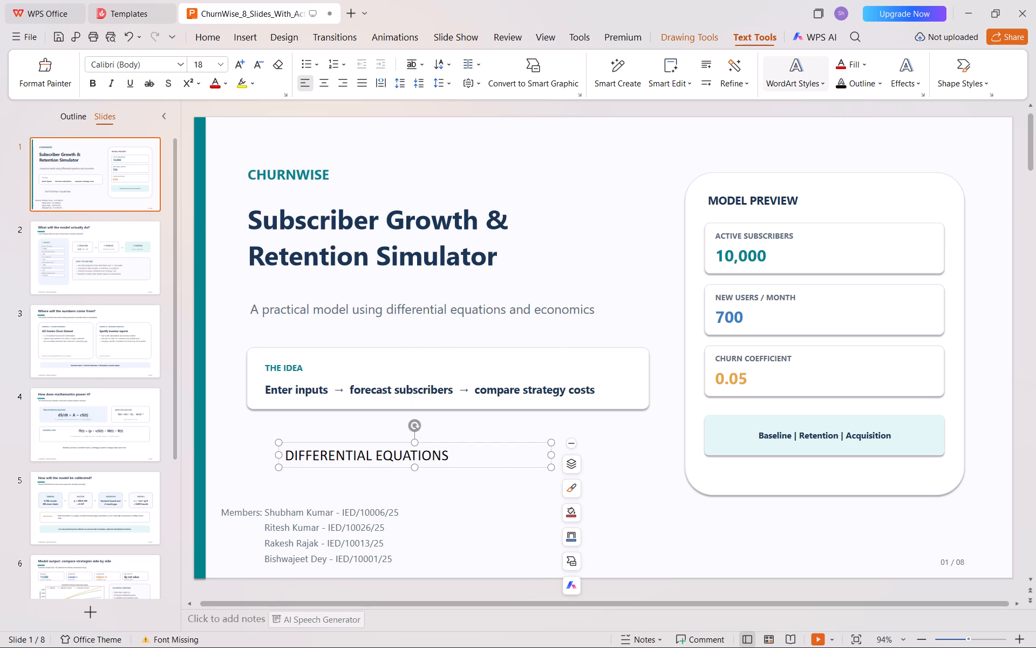
left_click(500, 501)
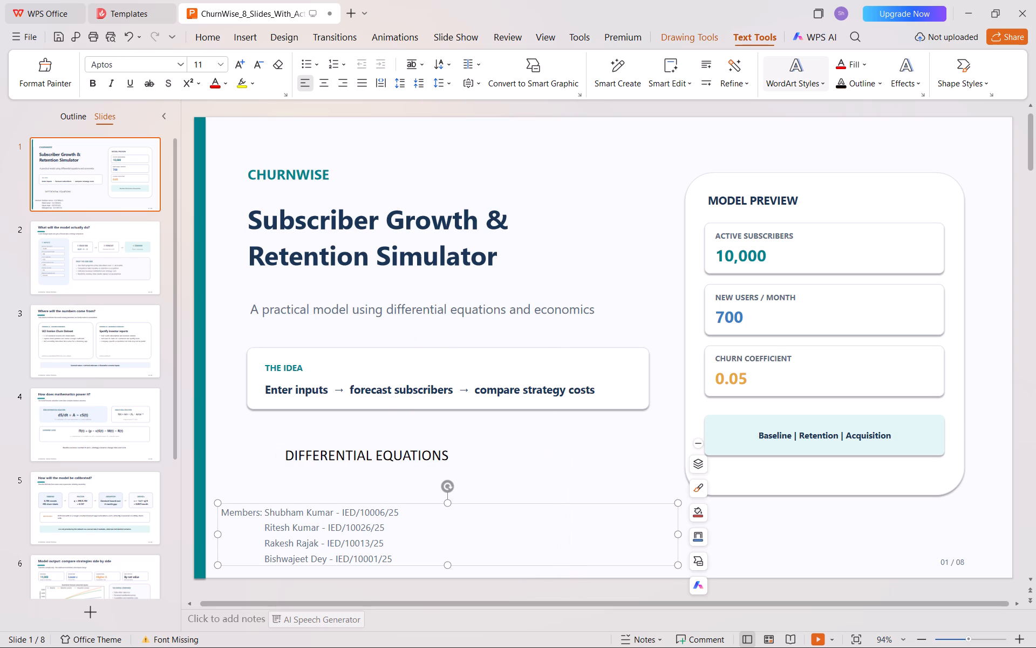
left_click(559, 450)
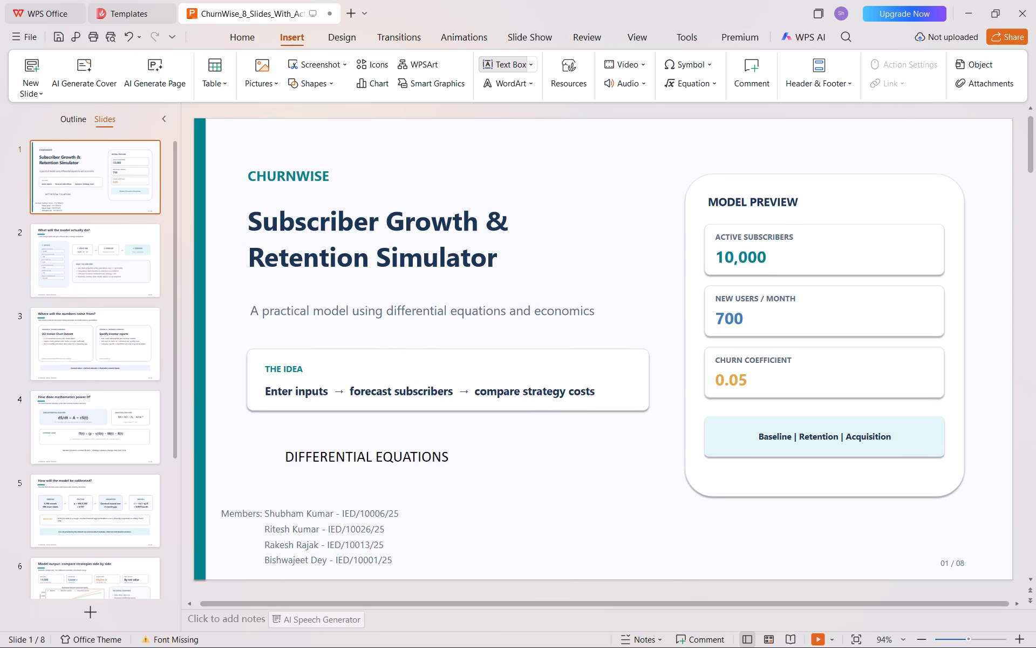
Save the presentation to WPS Drive's My Cloud folder as ChurnWise_8_Slides_With_Actual_Model.pptx.
key("ctrl+s")
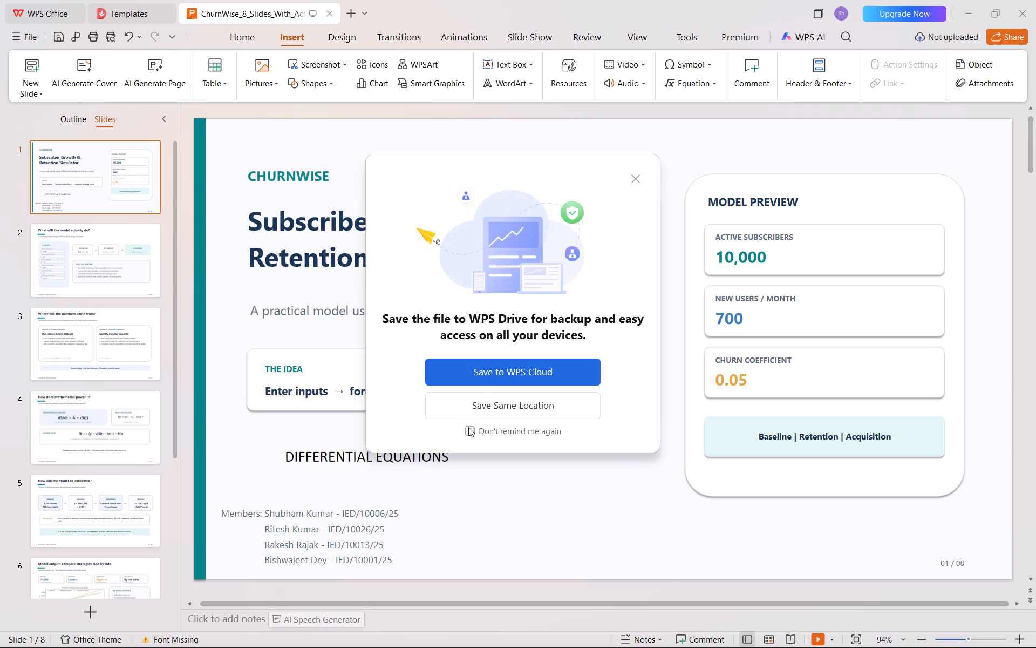
left_click(495, 374)
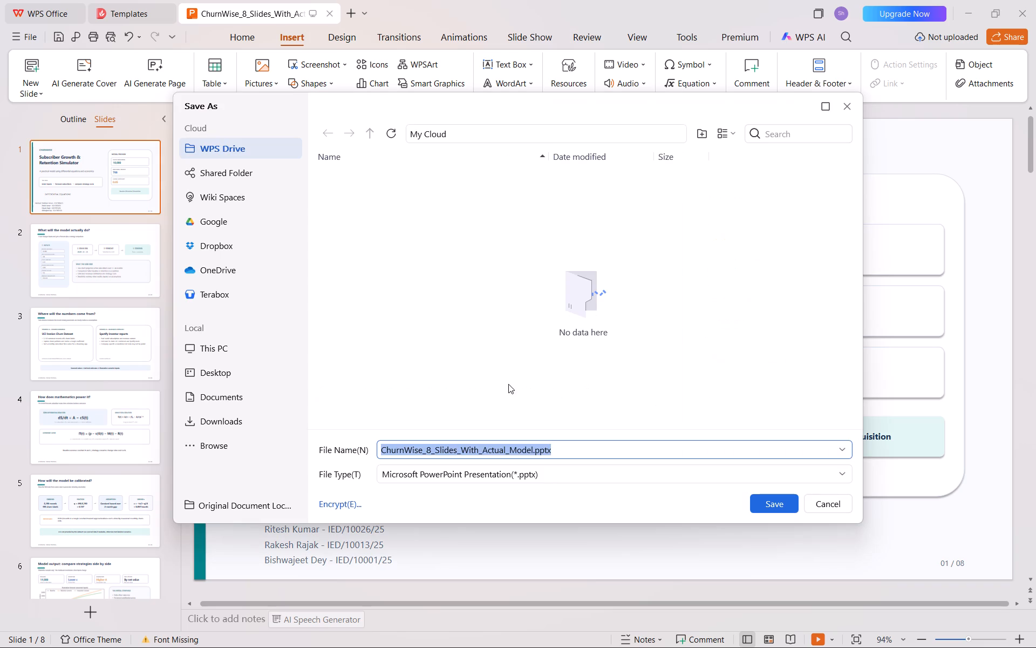
left_click(764, 494)
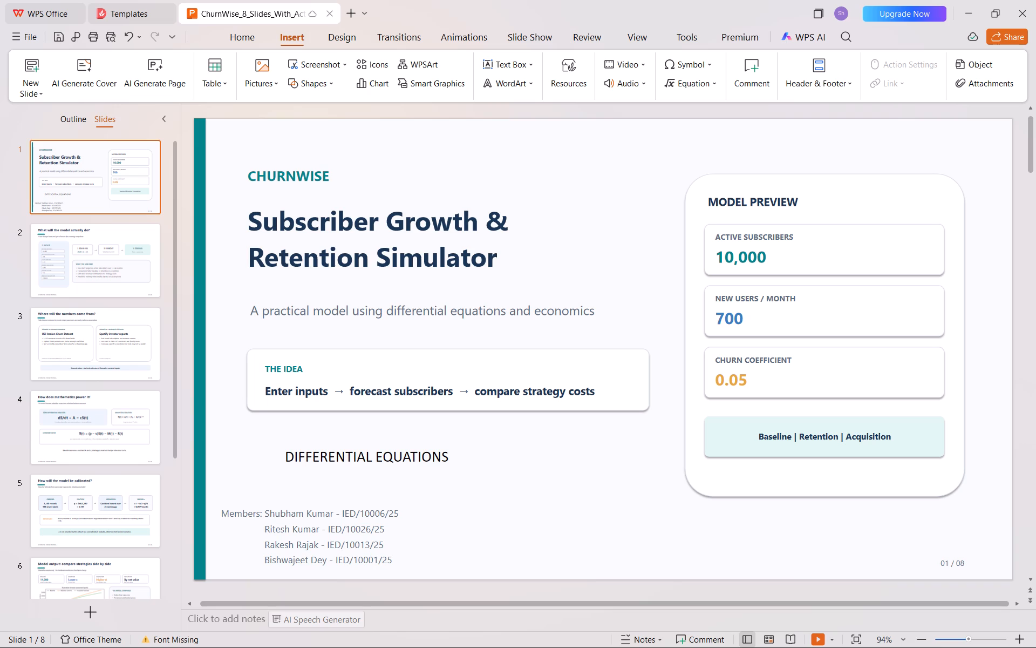
Collapse the slide thumbnail pane to its narrow view so the title slide gets more room.
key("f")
left_click(165, 111)
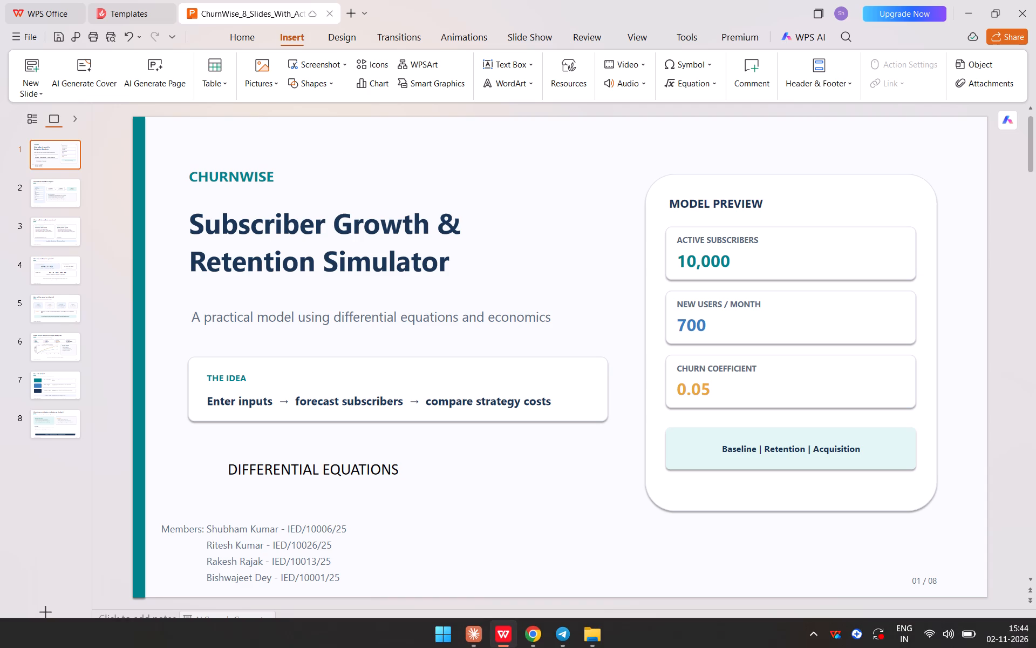
Start the full-screen slide show from the ChurnWise title slide.
left_click(977, 635)
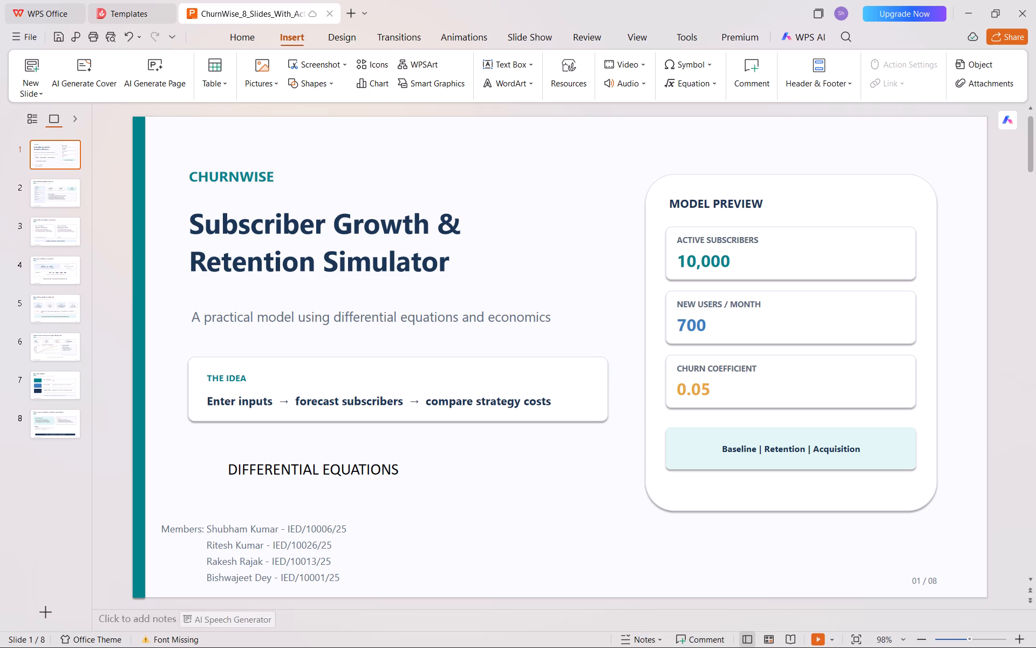
left_click(857, 634)
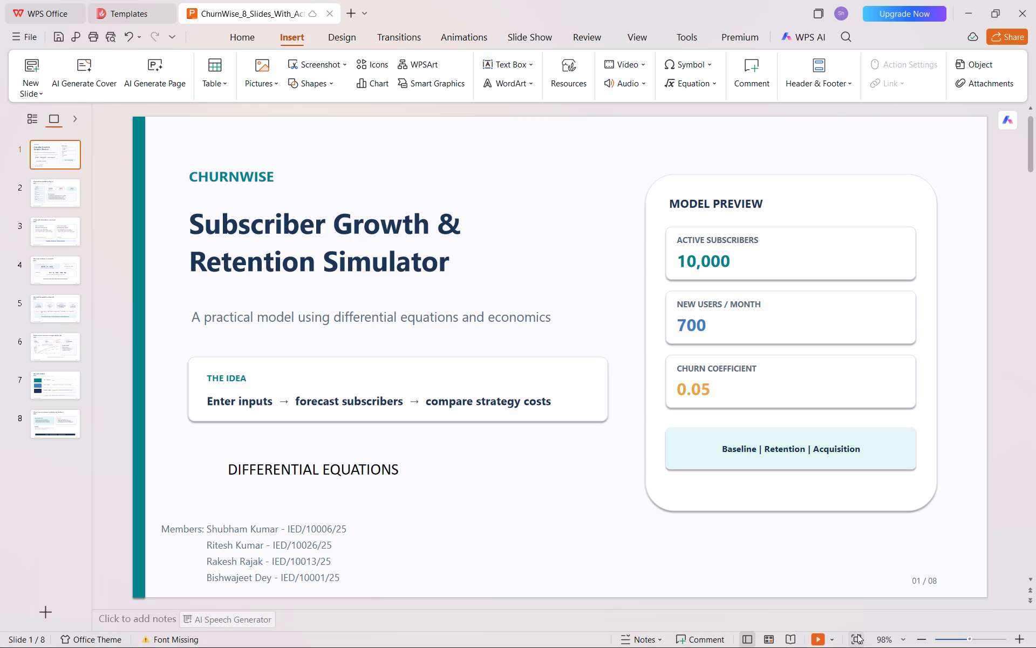
left_click(857, 634)
left_click_drag(851, 643, 816, 637)
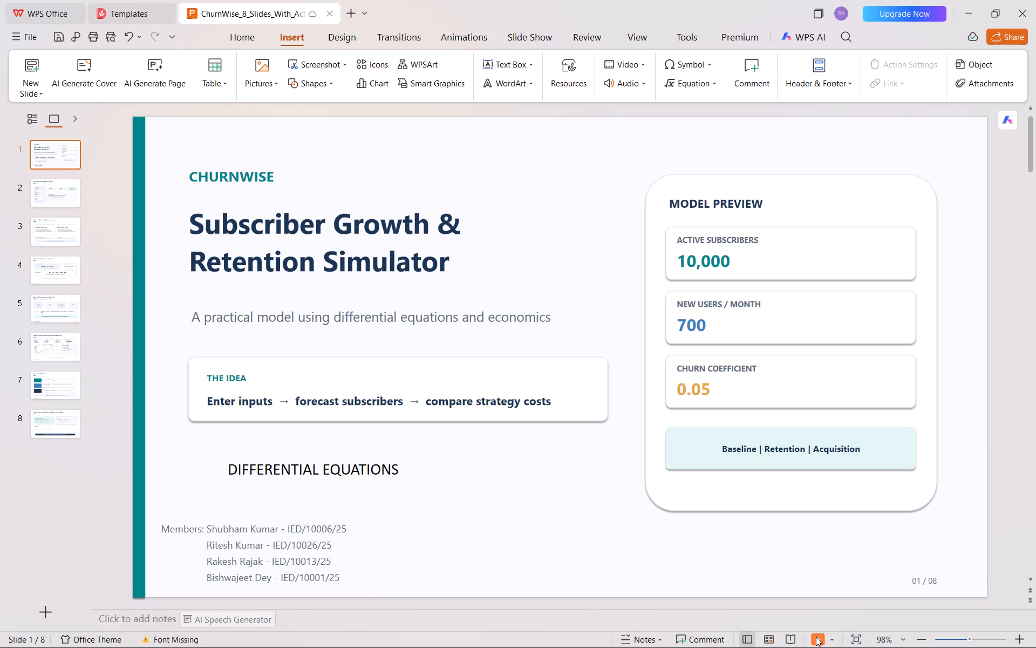
left_click(816, 637)
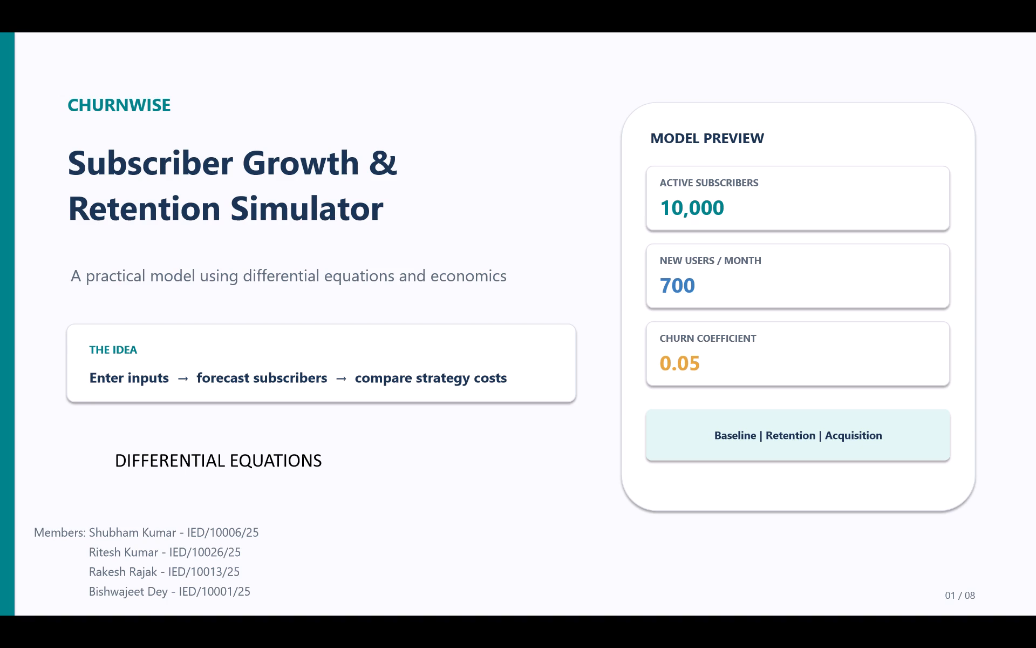
Go through the slide show from the title slide to How will I build it?, rechecking the strategy comparison slide.
key("Right")
key("Right")
key("Right")
key("Right")
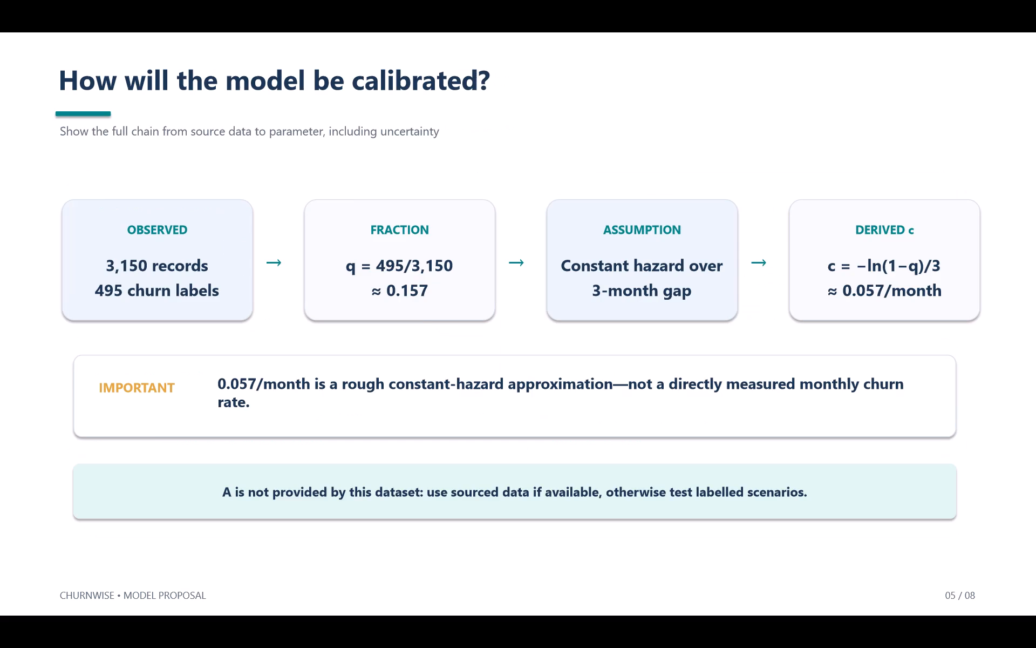
key("Right")
key("Right")
key("Left")
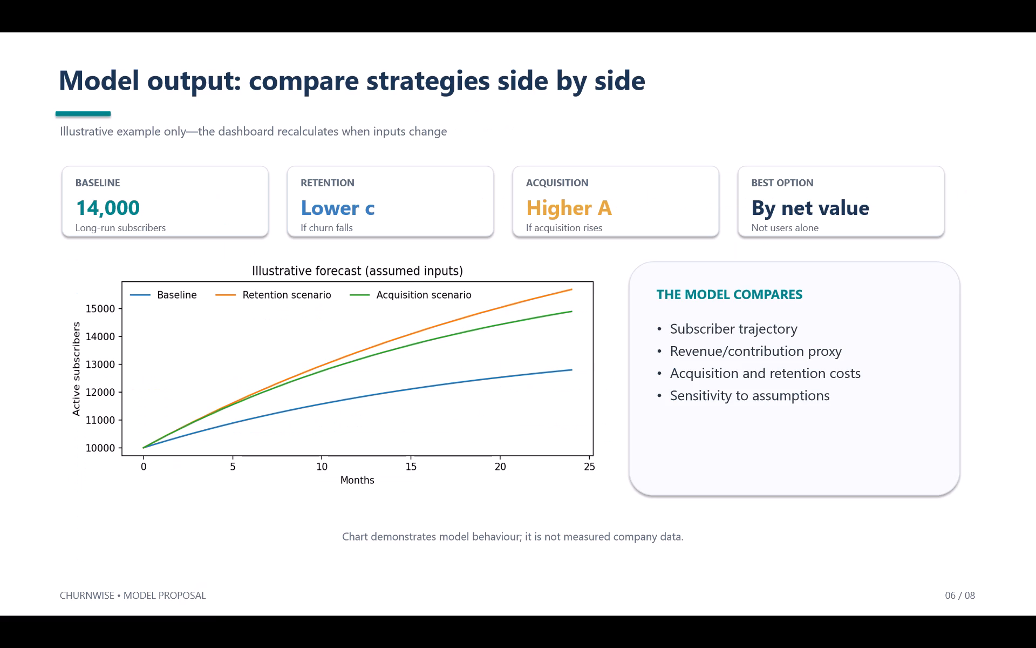
key("Right")
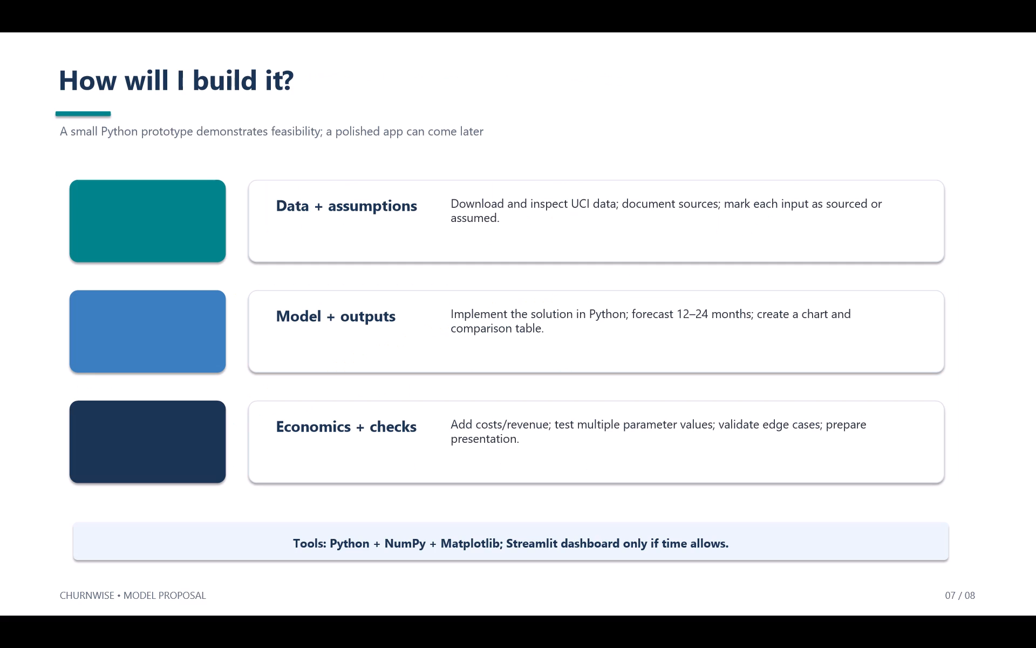